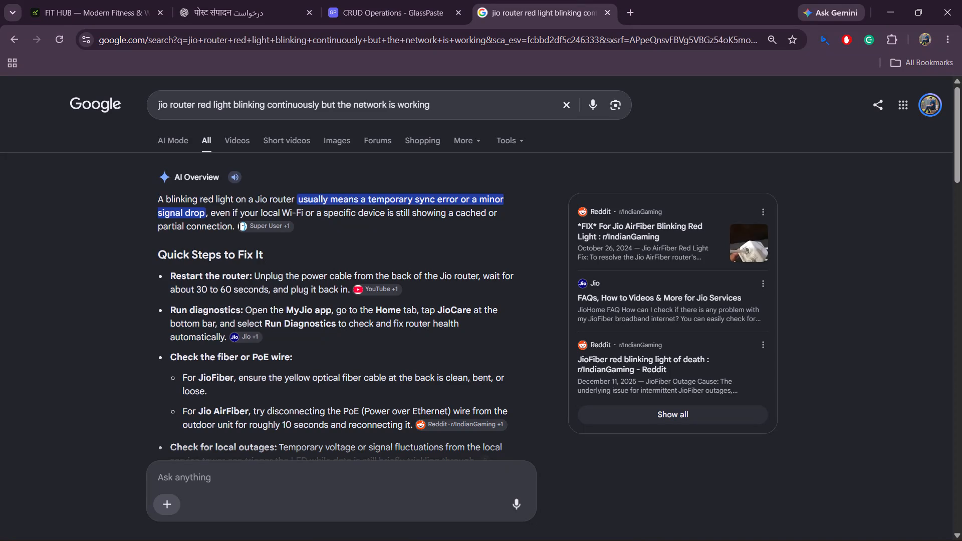
# Search the web for canva in a new browser tab and open the Canva account login result.
pyautogui.click(630, 10)
pyautogui.click(367, 267)
pyautogui.write('canva')
pyautogui.press('Return')
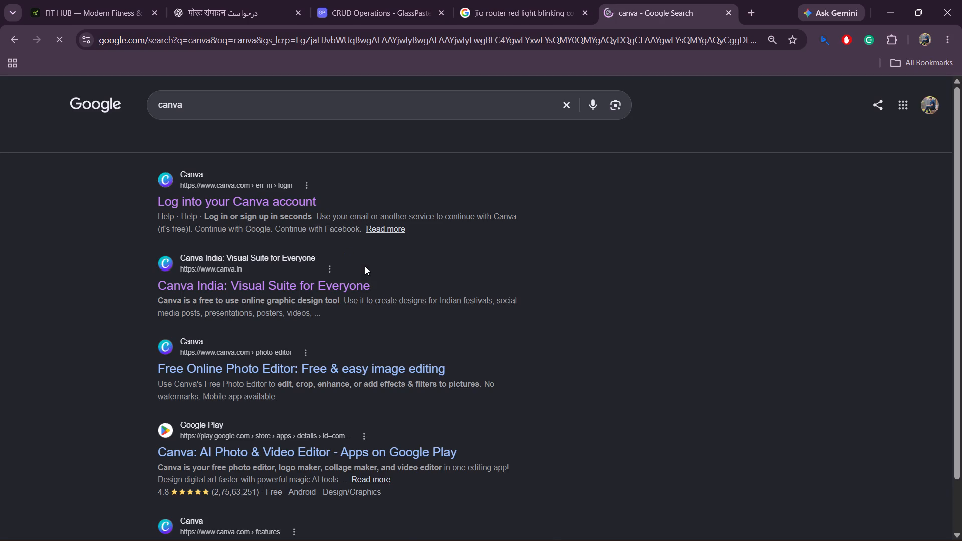
pyautogui.click(260, 203)
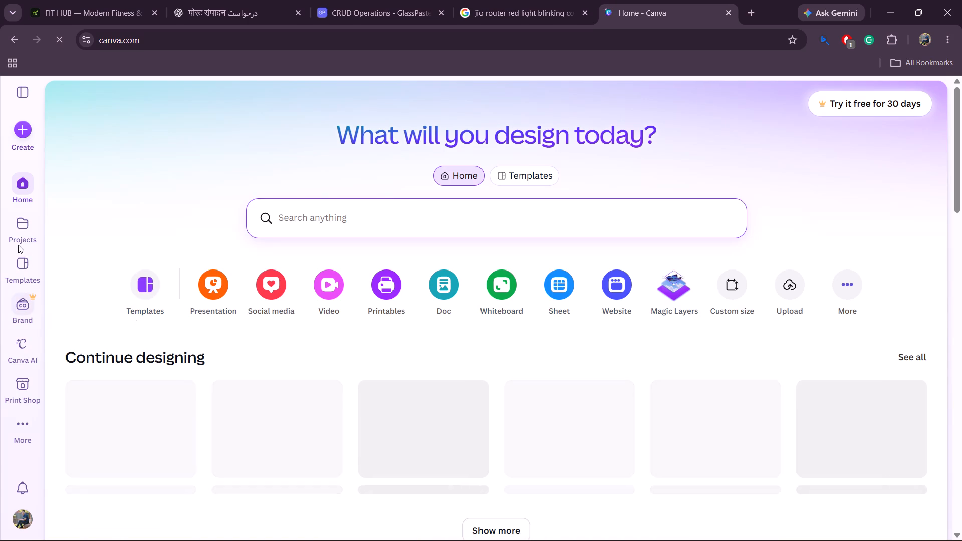
# Open the VASTU ANANDA BROCHURE design from the recent projects.
pyautogui.click(19, 231)
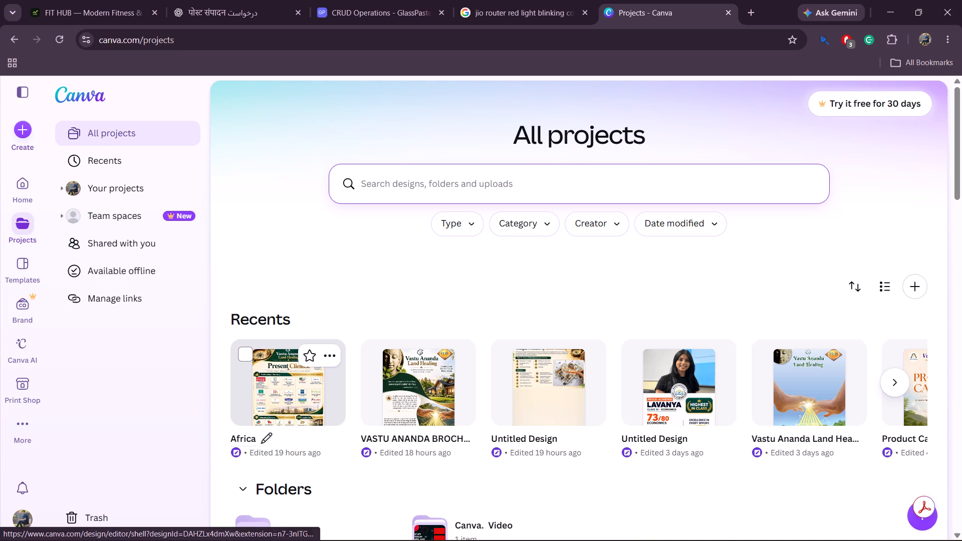
pyautogui.doubleClick(408, 376)
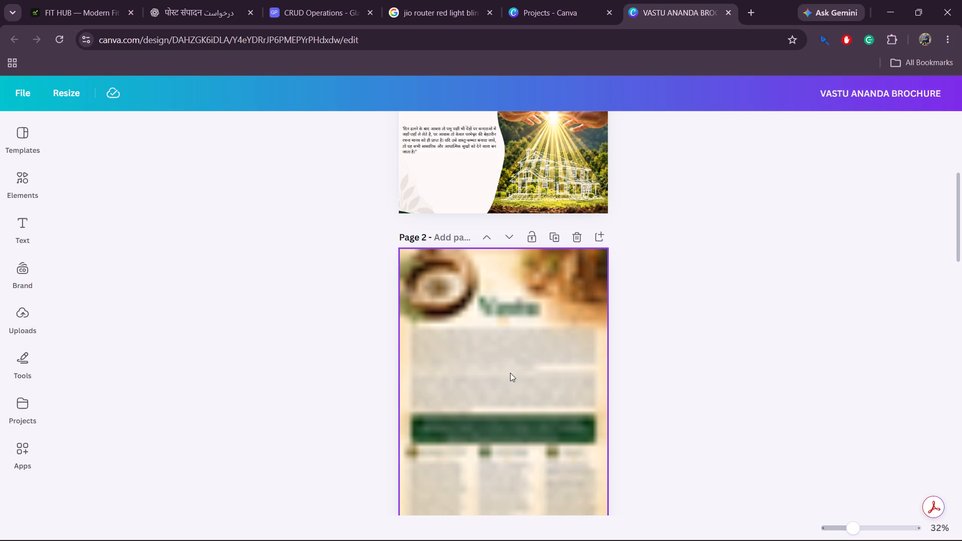
# Look through the brochure to page 4 and examine the client logos on the Present Clientele page.
pyautogui.scroll(-4, 502, 351)
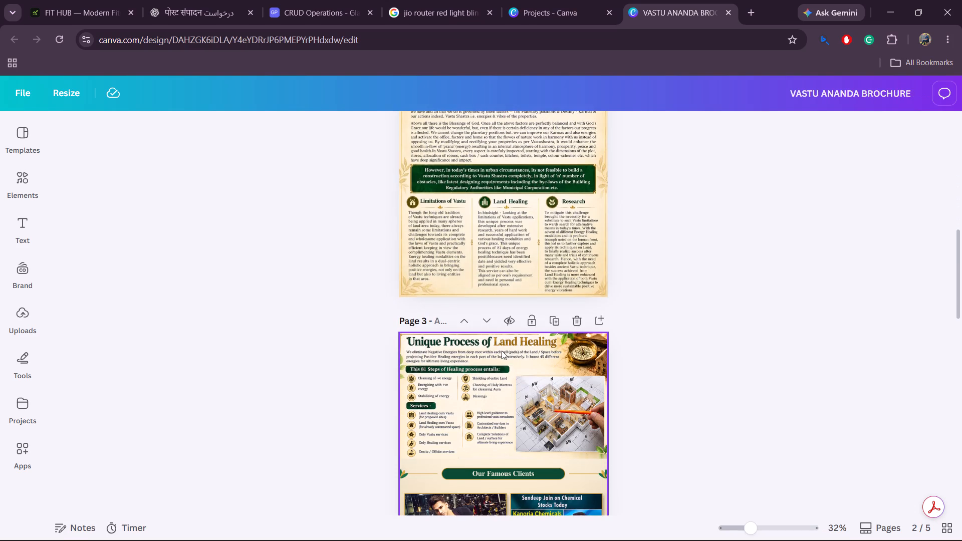
pyautogui.scroll(-4, 502, 351)
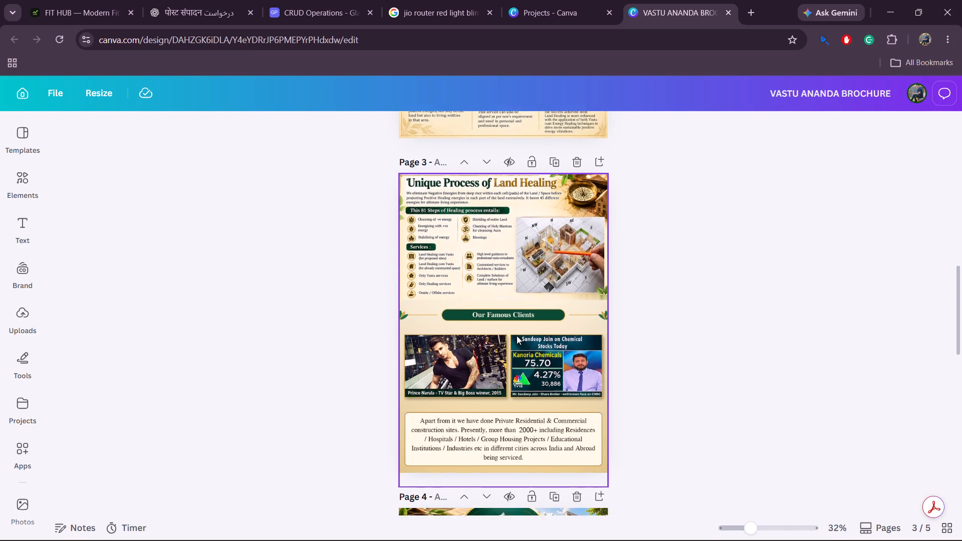
pyautogui.scroll(-3, 517, 336)
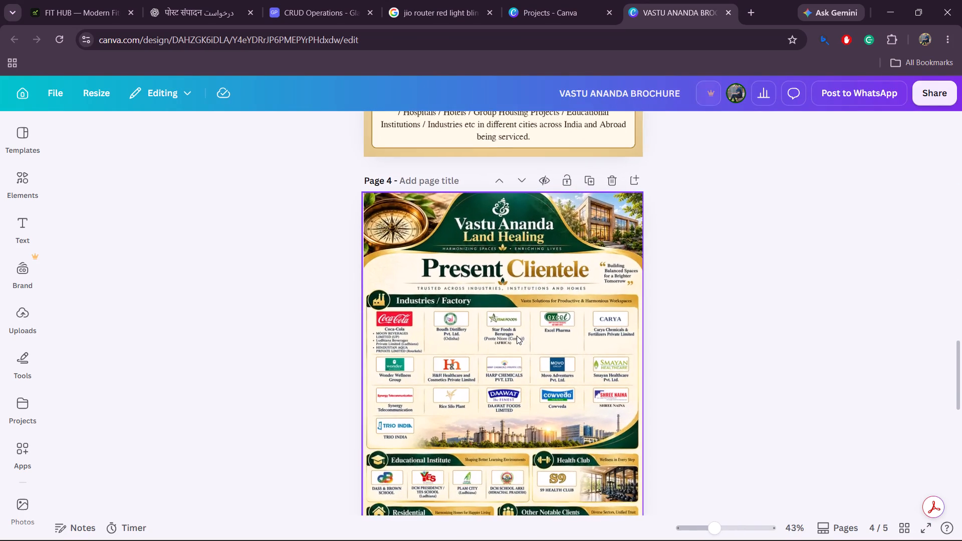
pyautogui.scroll(-2, 517, 336)
pyautogui.scroll(2, 594, 309)
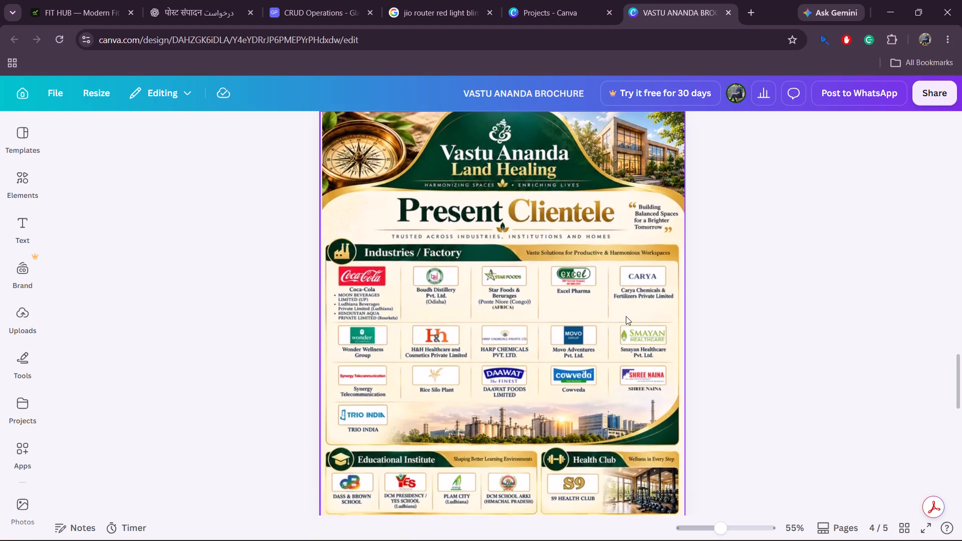
pyautogui.click(679, 265)
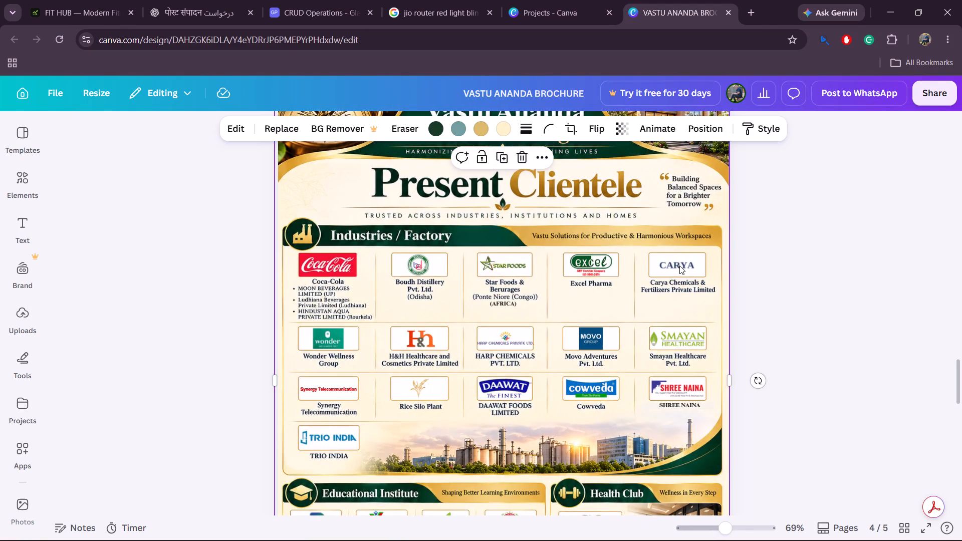
pyautogui.click(678, 265)
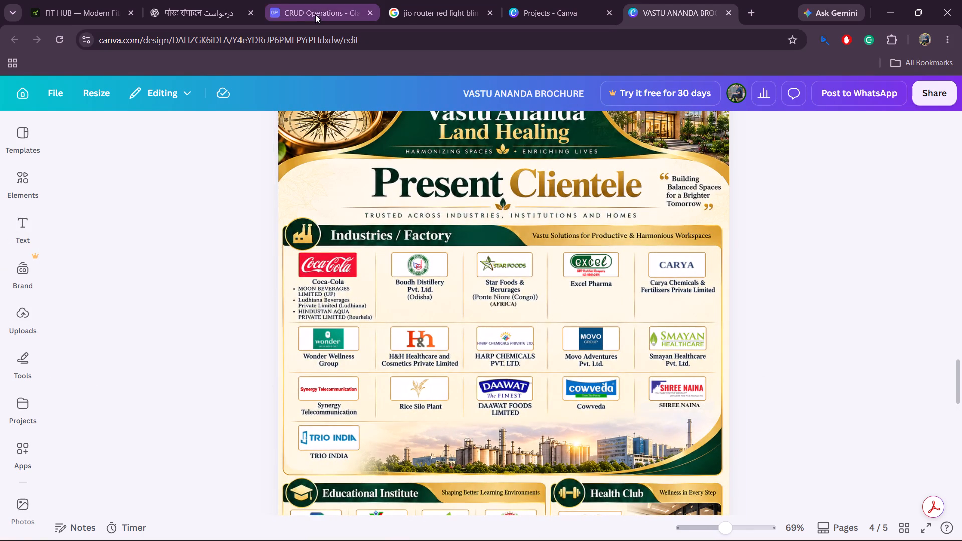
pyautogui.scroll(-3, 544, 302)
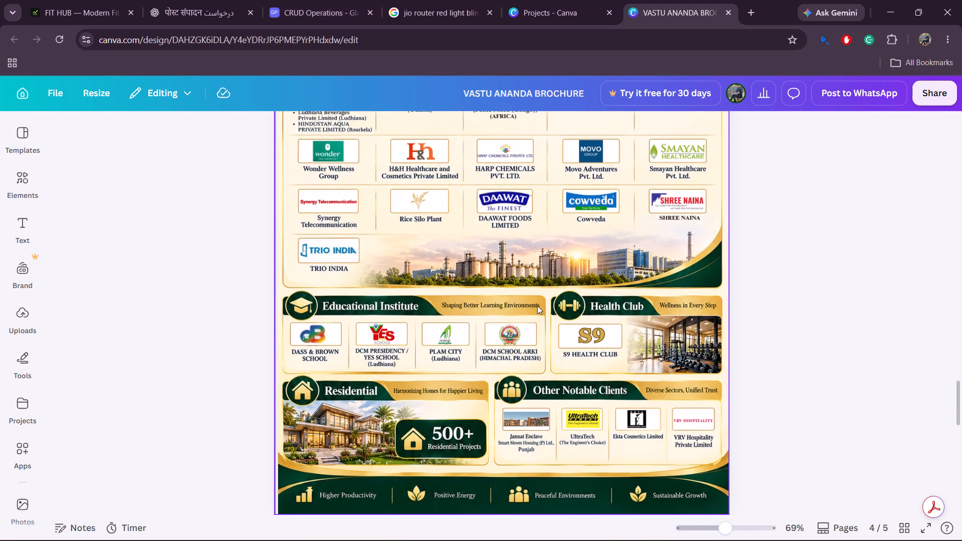
pyautogui.scroll(2, 596, 330)
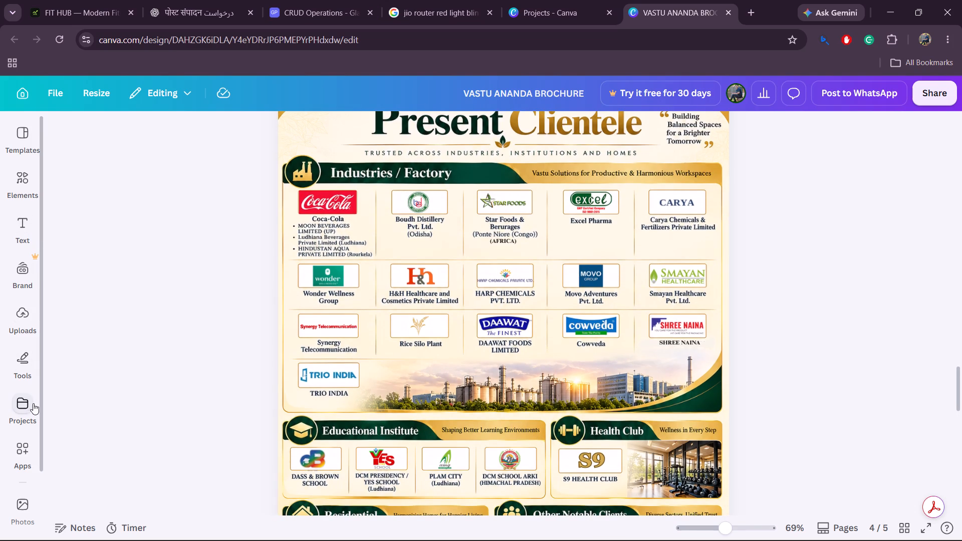
pyautogui.scroll(-3, 439, 410)
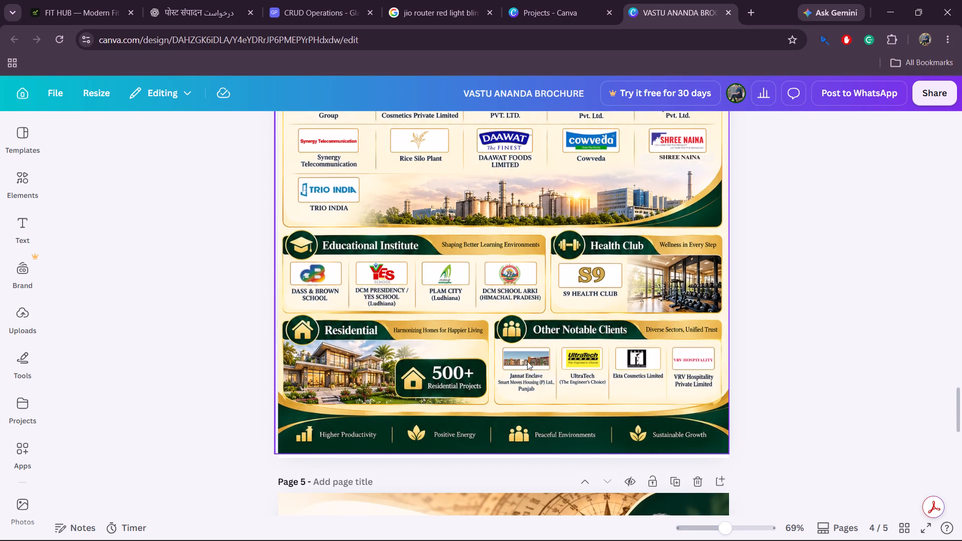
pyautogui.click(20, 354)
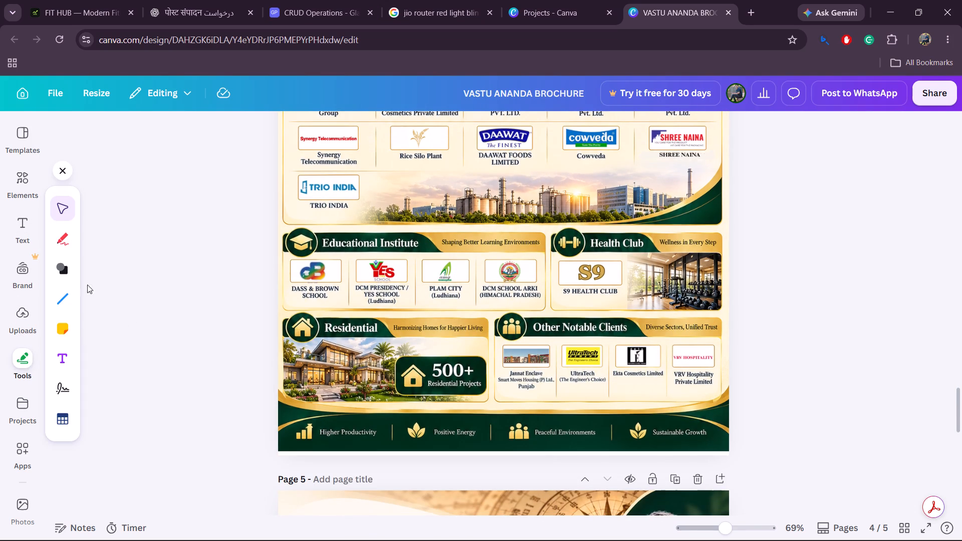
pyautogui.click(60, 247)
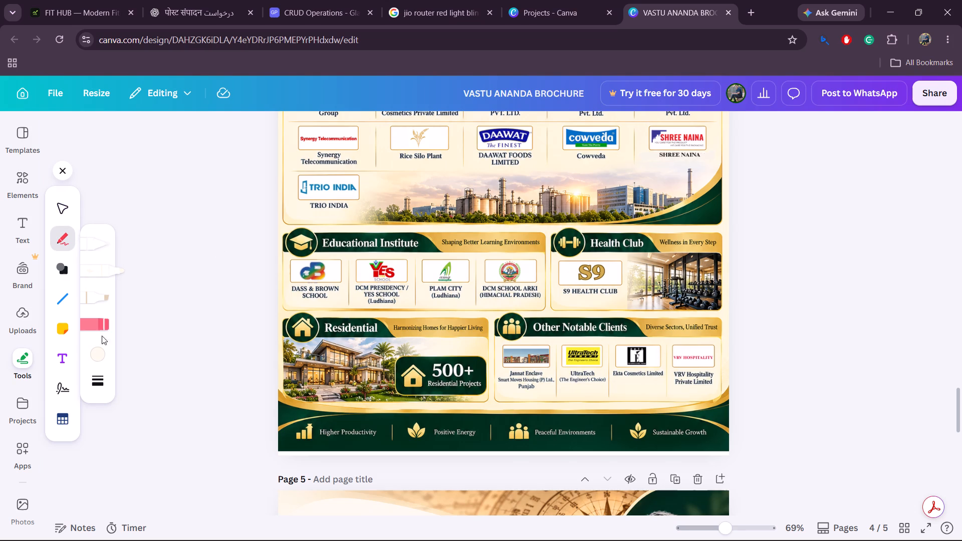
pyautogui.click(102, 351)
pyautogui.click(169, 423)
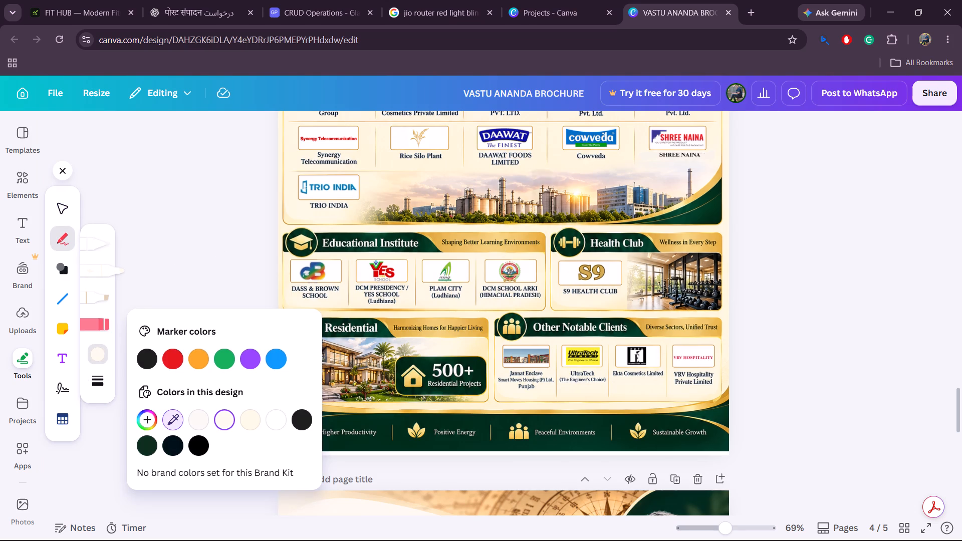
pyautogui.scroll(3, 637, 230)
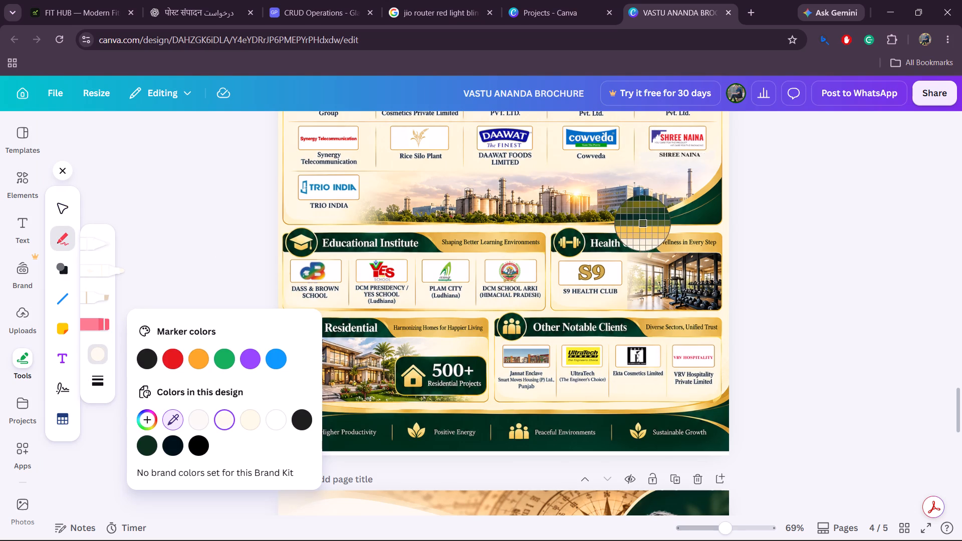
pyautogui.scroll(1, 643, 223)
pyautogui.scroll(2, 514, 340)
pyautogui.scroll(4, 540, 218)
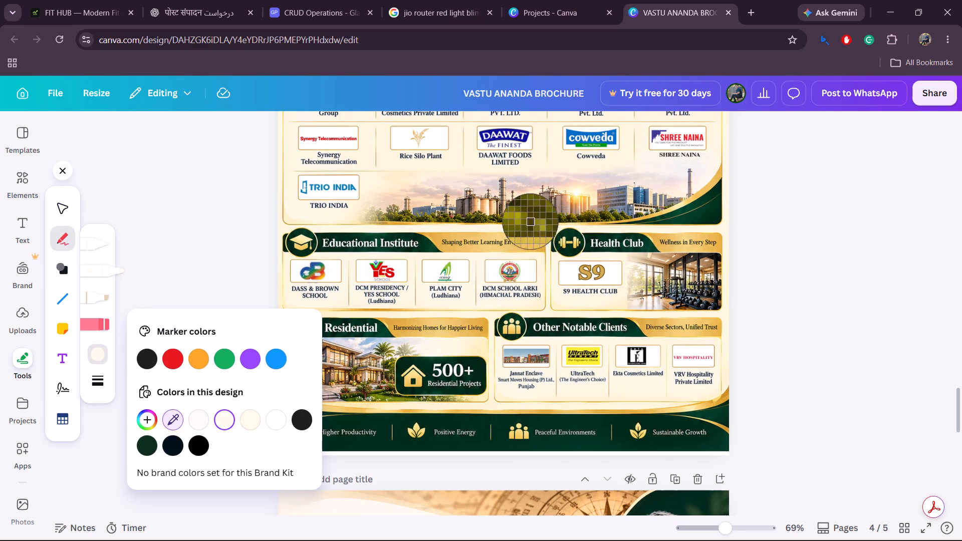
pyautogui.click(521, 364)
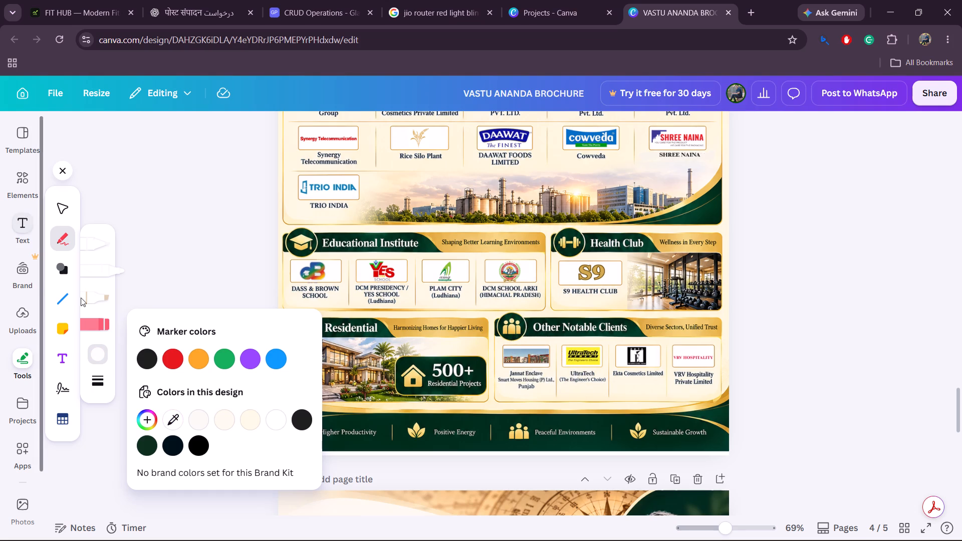
# Add a square shape over the lower part of page 4 and fill it with white sampled from the Plam City logo box.
pyautogui.click(65, 272)
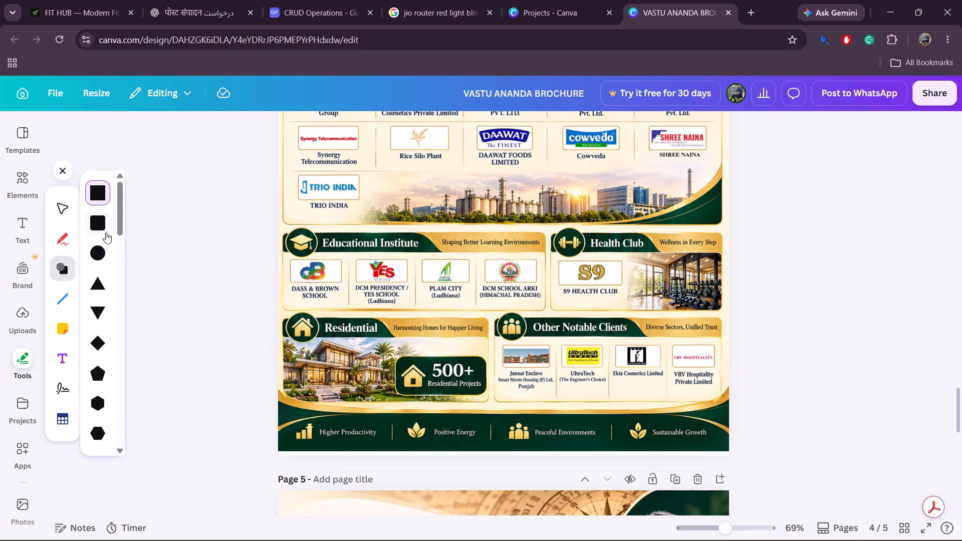
pyautogui.click(98, 195)
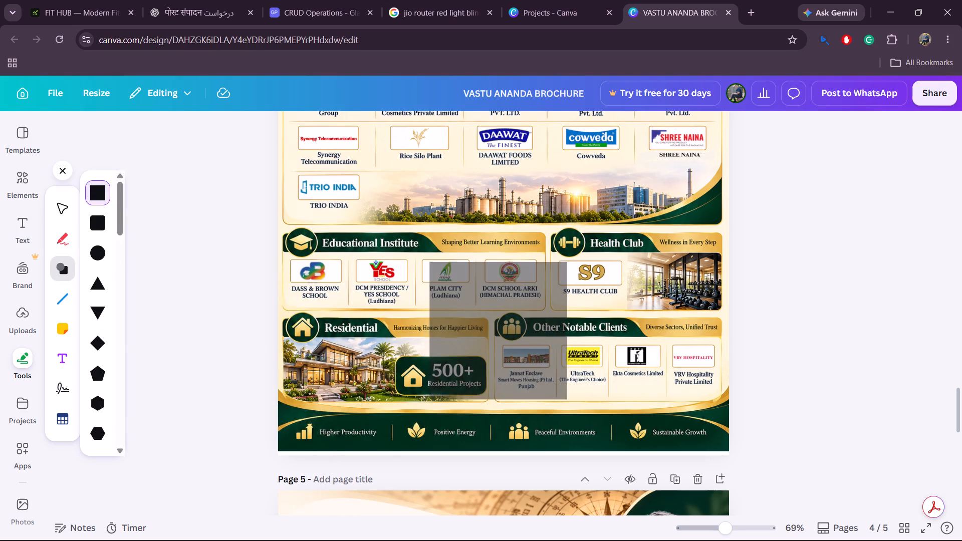
pyautogui.click(466, 307)
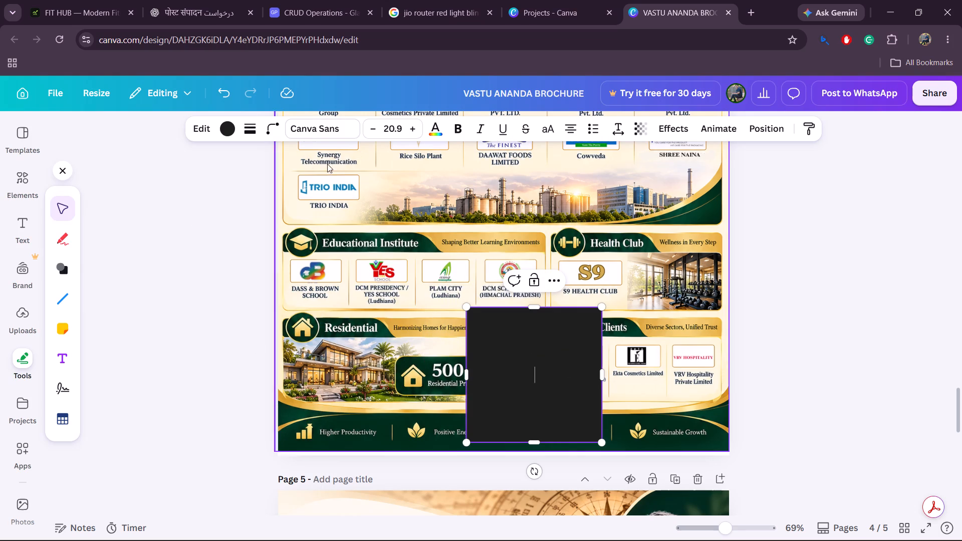
pyautogui.click(226, 123)
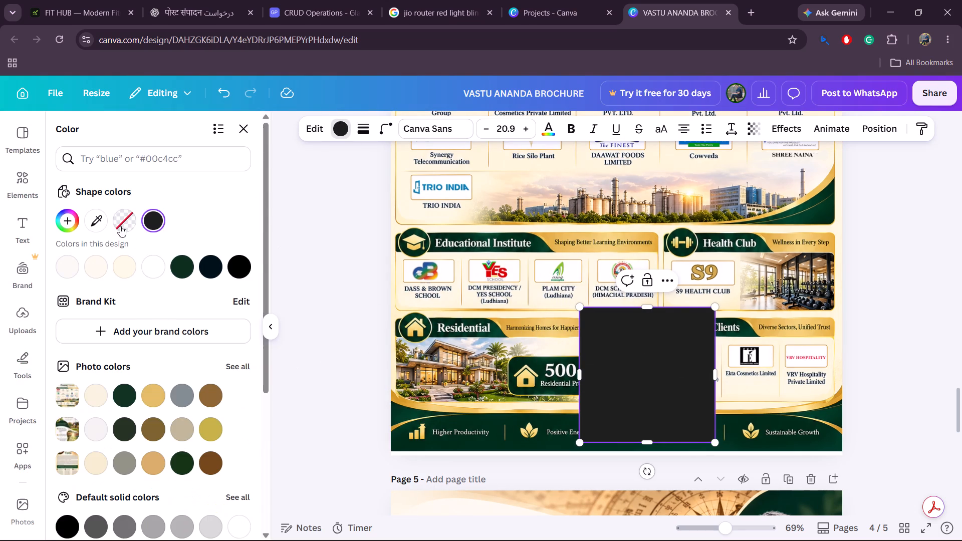
pyautogui.click(99, 220)
pyautogui.click(541, 269)
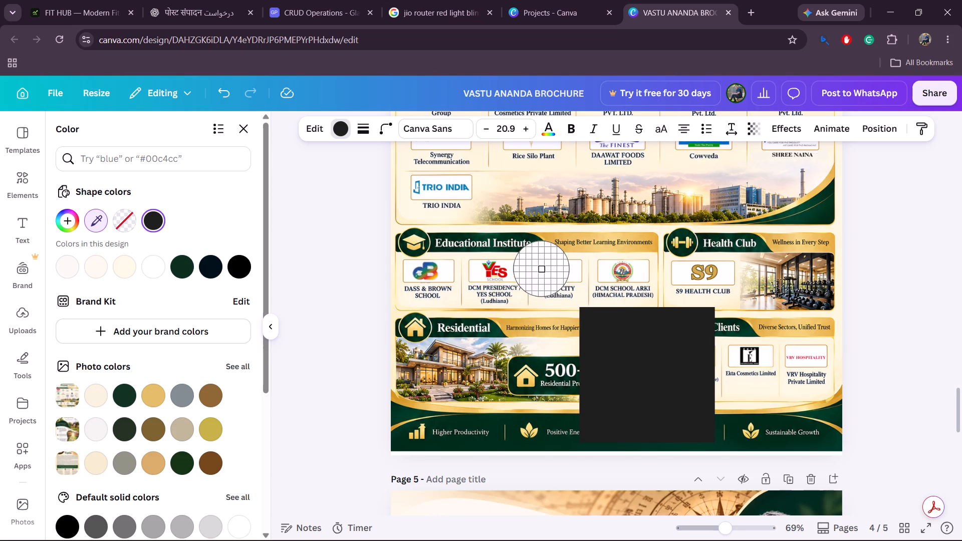
# Shrink the white square to a small rectangle about 47 high, roughly the size of a client logo box.
pyautogui.moveTo(646, 439); pyautogui.dragTo(642, 346)
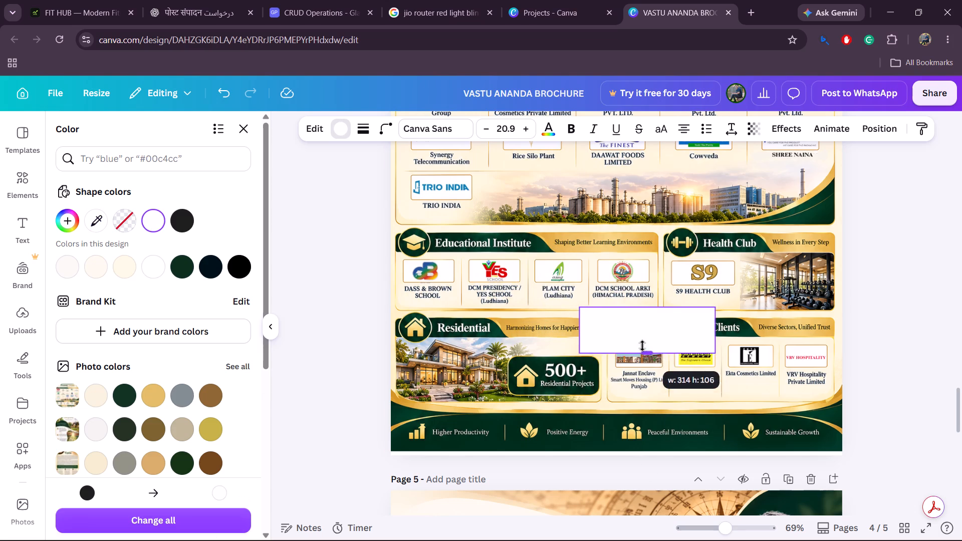
pyautogui.moveTo(642, 346); pyautogui.dragTo(641, 330)
pyautogui.moveTo(580, 330); pyautogui.dragTo(597, 332)
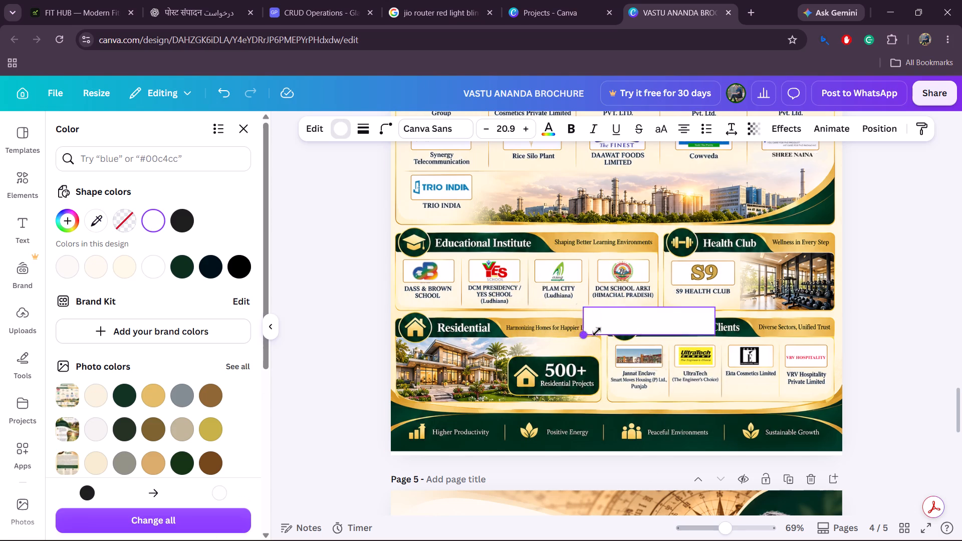
pyautogui.moveTo(597, 332); pyautogui.dragTo(641, 326)
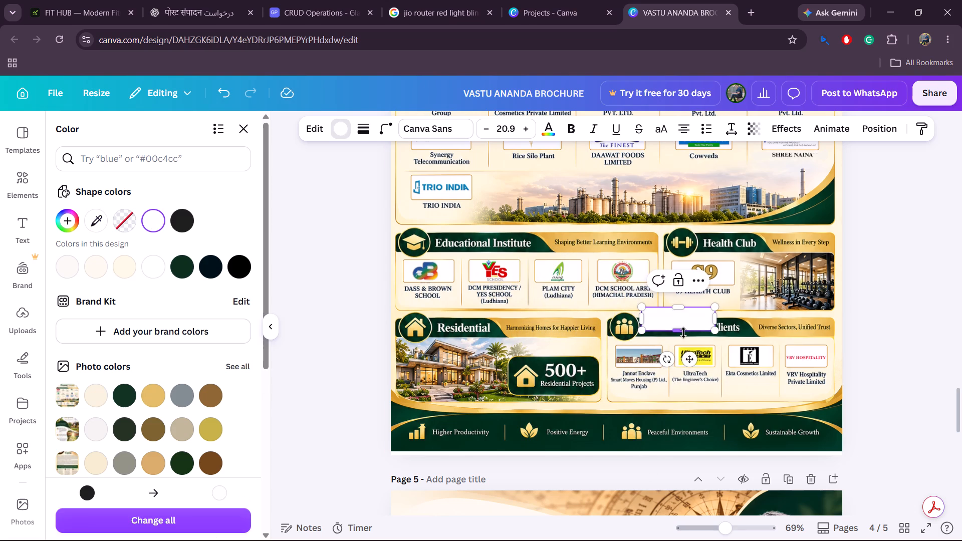
pyautogui.moveTo(683, 333); pyautogui.dragTo(683, 324)
pyautogui.moveTo(713, 310); pyautogui.dragTo(668, 306)
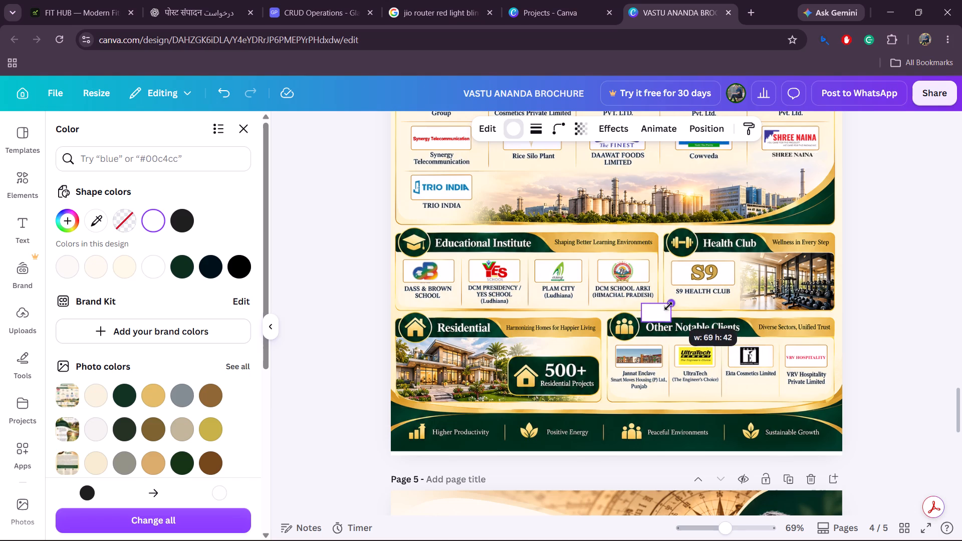
pyautogui.moveTo(668, 306); pyautogui.dragTo(680, 305)
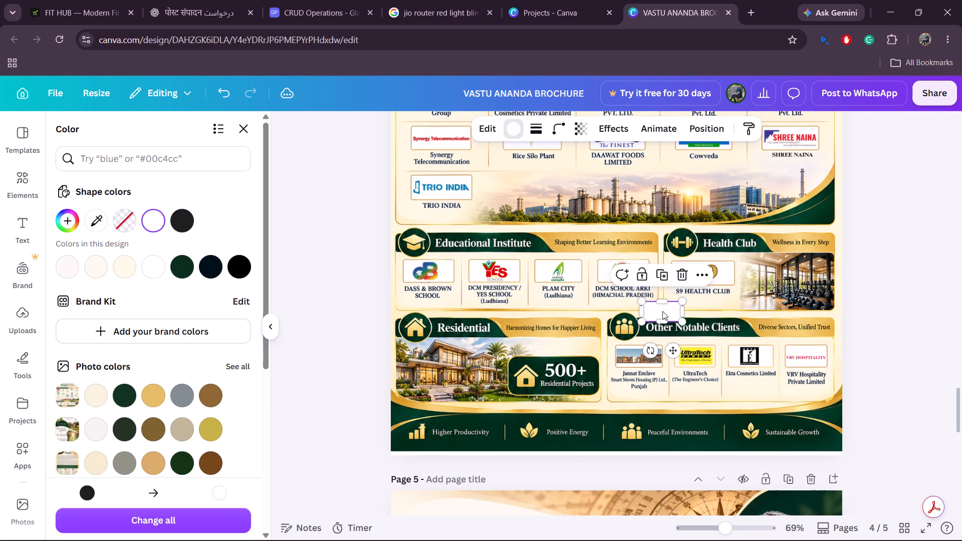
# Move the white rectangle onto the Jannat Enclave logo under Other Notable Clients and widen it to cover the whole picture.
pyautogui.moveTo(662, 311); pyautogui.dragTo(640, 356)
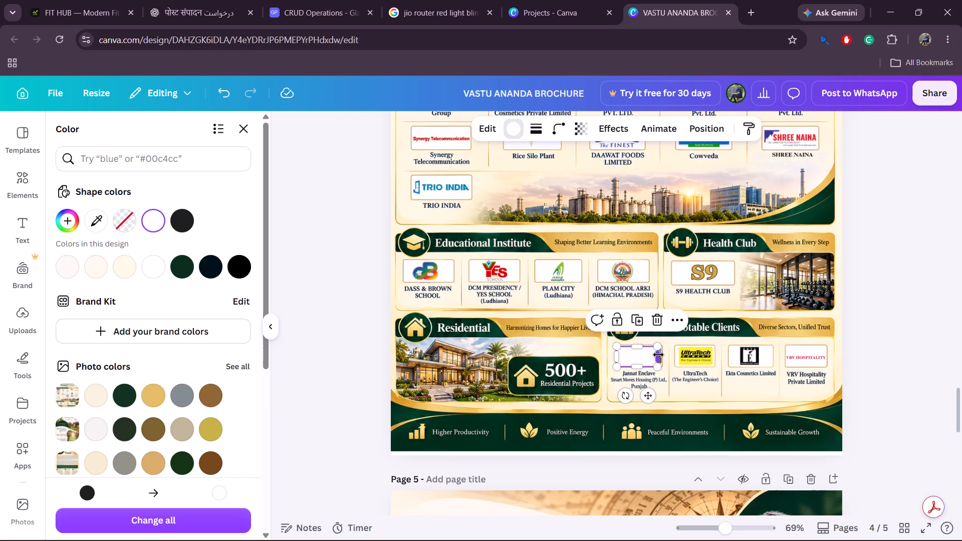
pyautogui.click(658, 355)
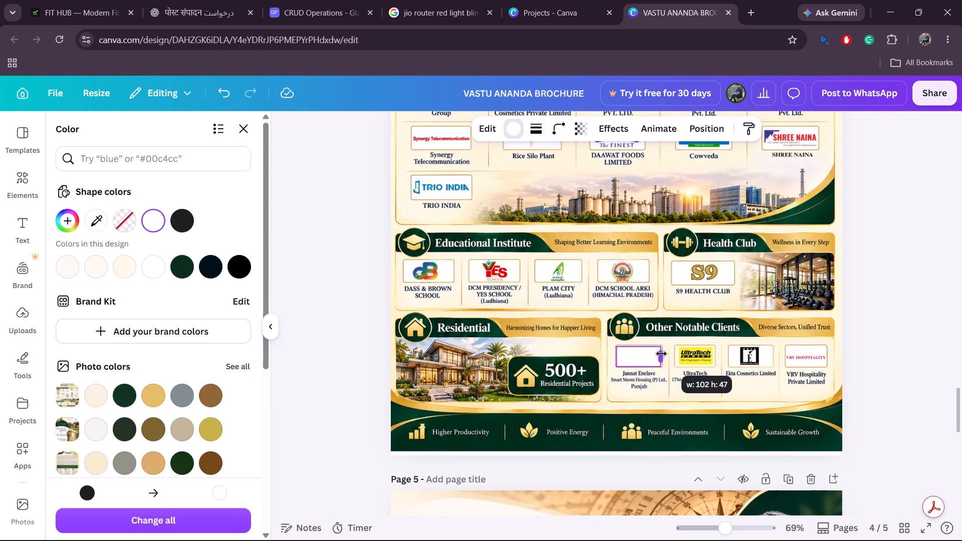
pyautogui.click(864, 341)
pyautogui.click(832, 317)
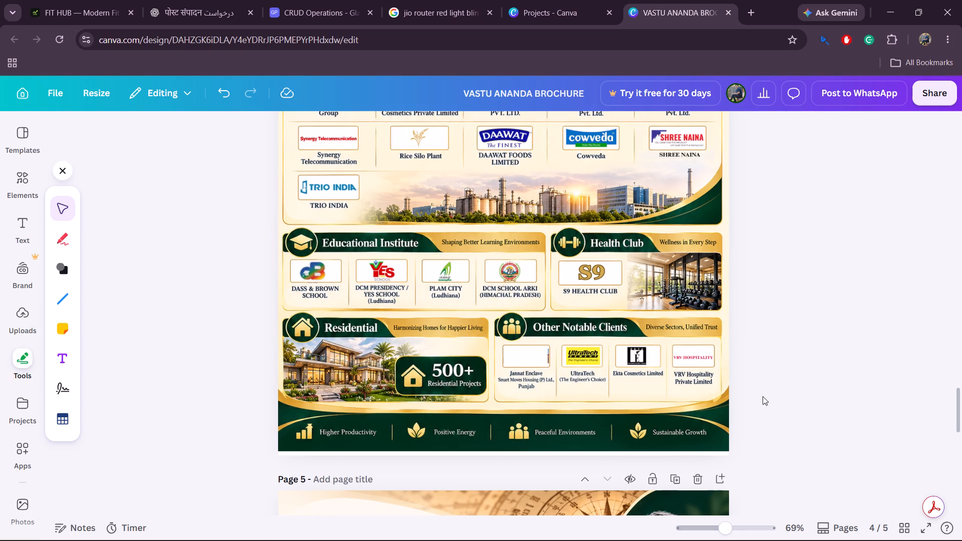
pyautogui.click(533, 361)
pyautogui.click(545, 357)
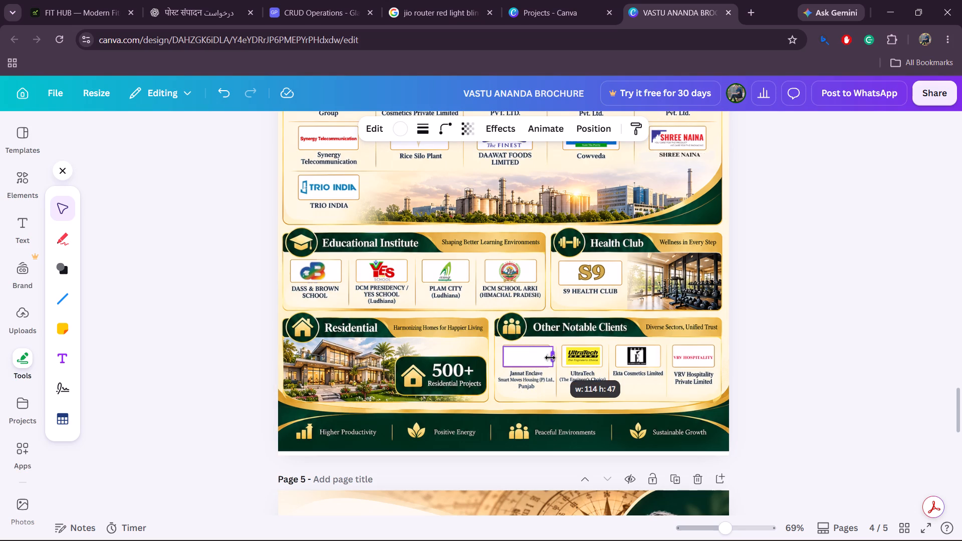
pyautogui.click(803, 319)
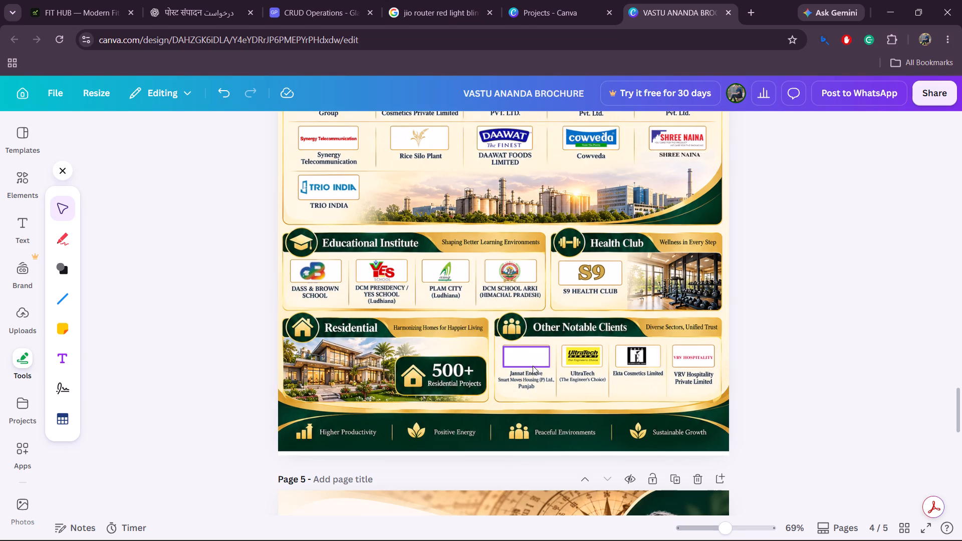
# Nudge the white rectangle up three steps to align it within the Jannat Enclave logo frame.
pyautogui.click(533, 366)
pyautogui.press('Up')
pyautogui.press('Up')
pyautogui.press('Up')
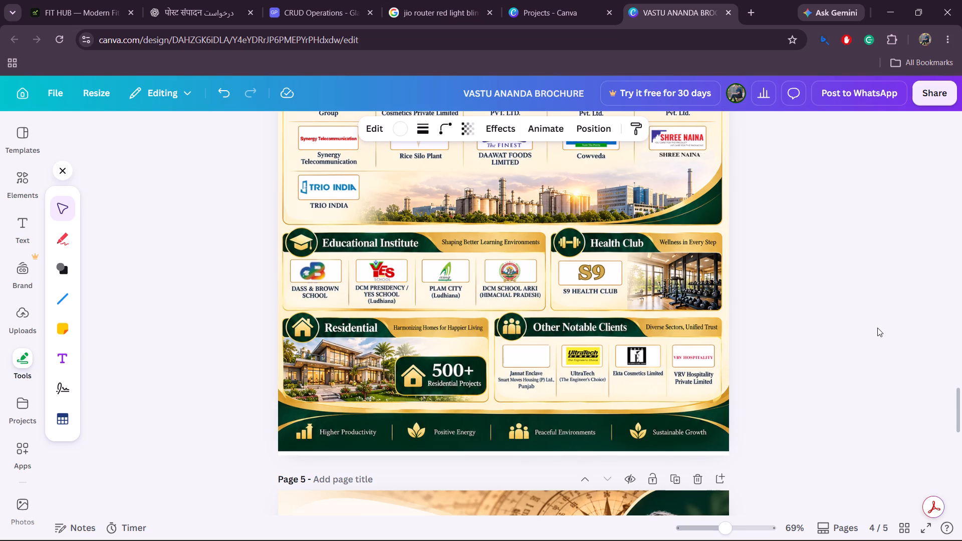
# Nudge the white rectangle down two steps and left one step within the Jannat Enclave logo frame.
pyautogui.press('Down')
pyautogui.press('Down')
pyautogui.press('Left')
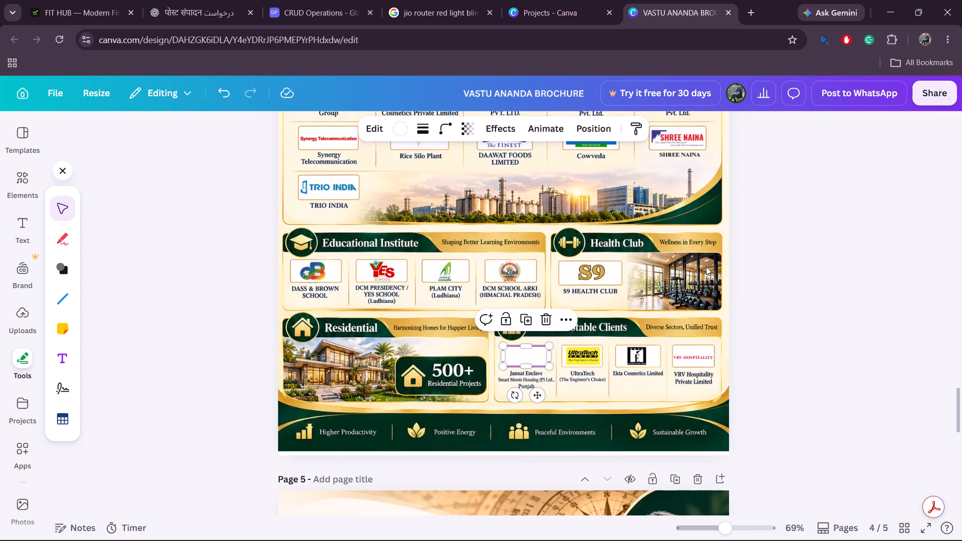
# Duplicate the white rectangle and place the copy over the Carya Chemicals & Fertilizers logo under Industries / Factory, inside its frame.
pyautogui.scroll(2, 687, 268)
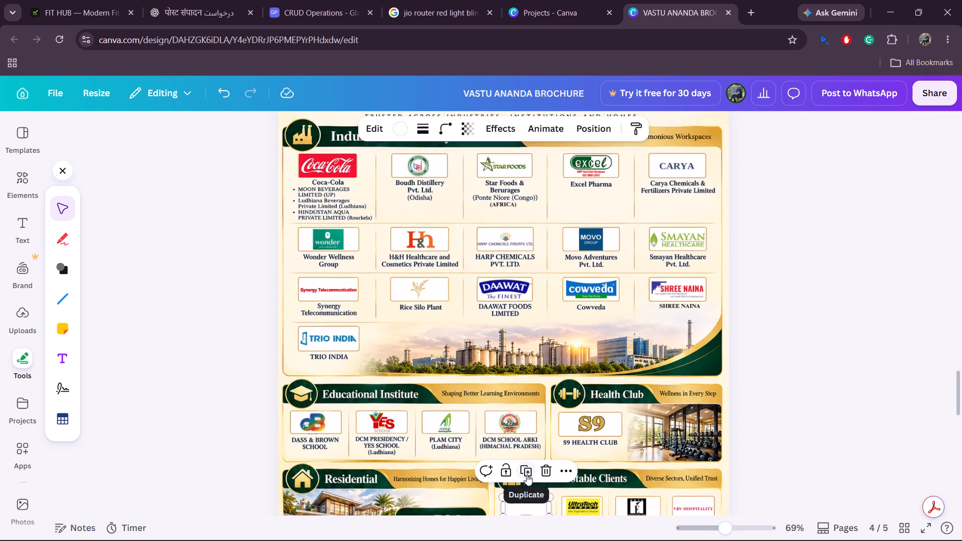
pyautogui.click(527, 474)
pyautogui.moveTo(541, 511); pyautogui.dragTo(629, 228)
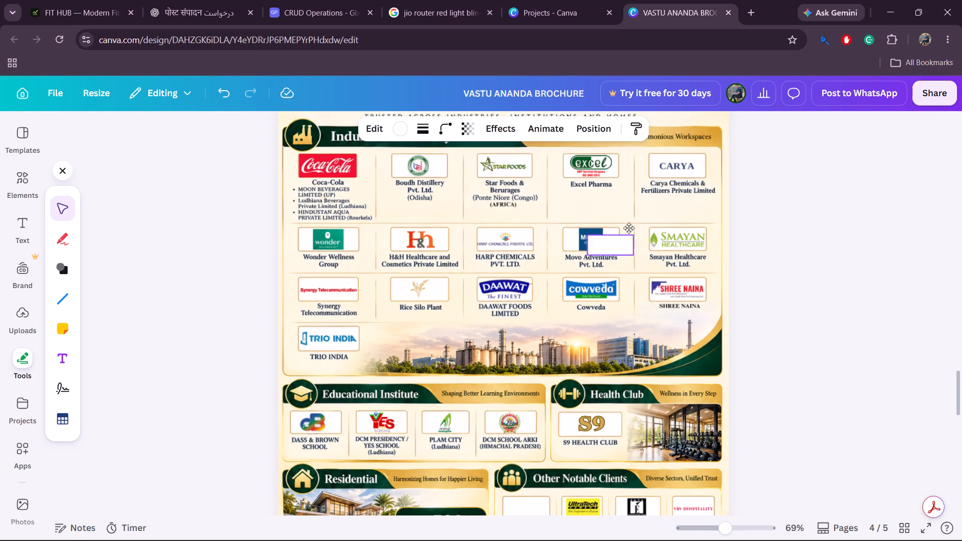
pyautogui.moveTo(629, 228); pyautogui.dragTo(686, 165)
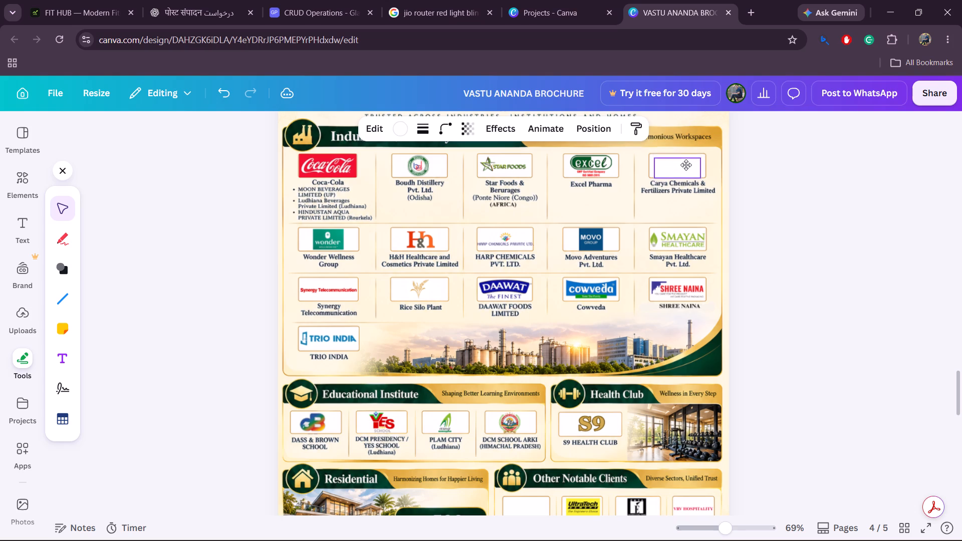
pyautogui.moveTo(686, 165); pyautogui.dragTo(686, 162)
pyautogui.click(849, 163)
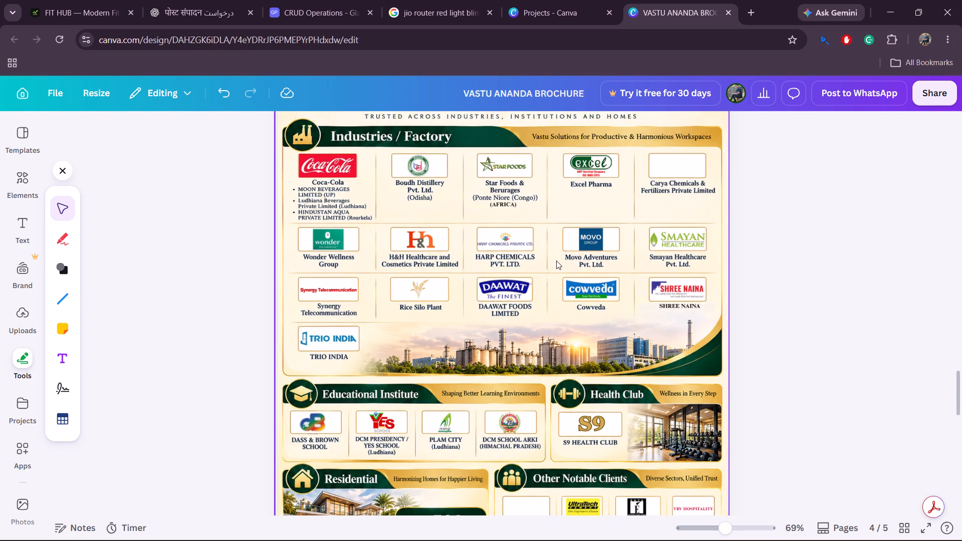
# Duplicate the white rectangle on the Jannat Enclave box and place the copy over the S9 logo under Health Club.
pyautogui.scroll(-1, 556, 260)
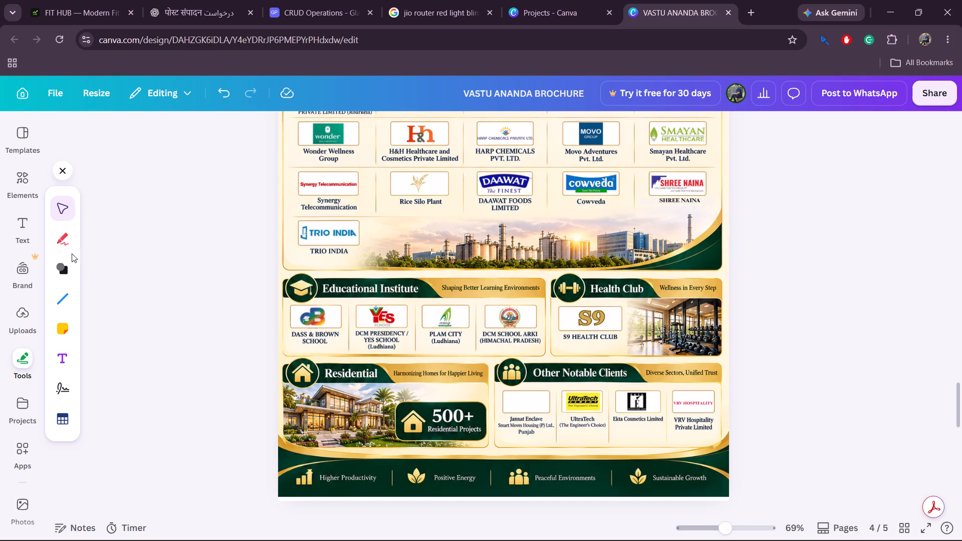
pyautogui.click(529, 400)
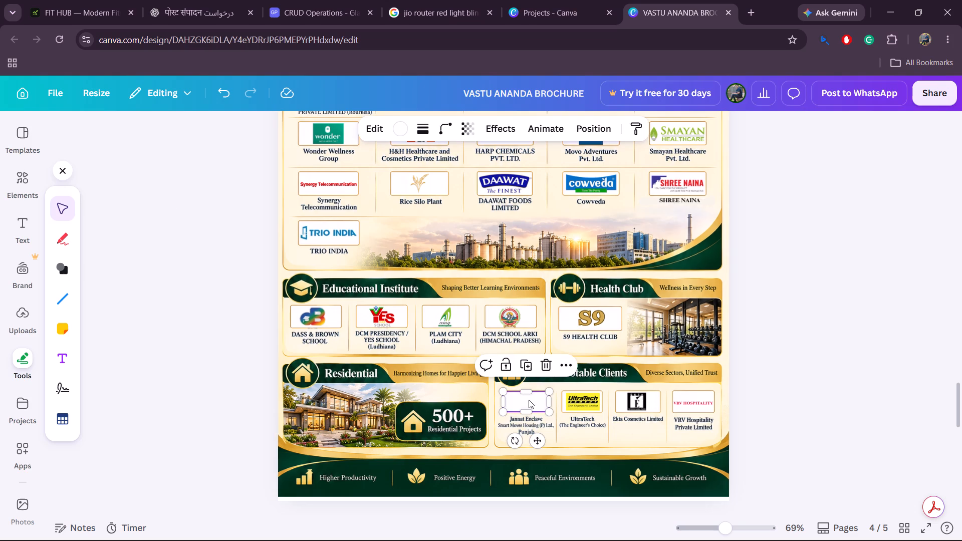
pyautogui.click(528, 371)
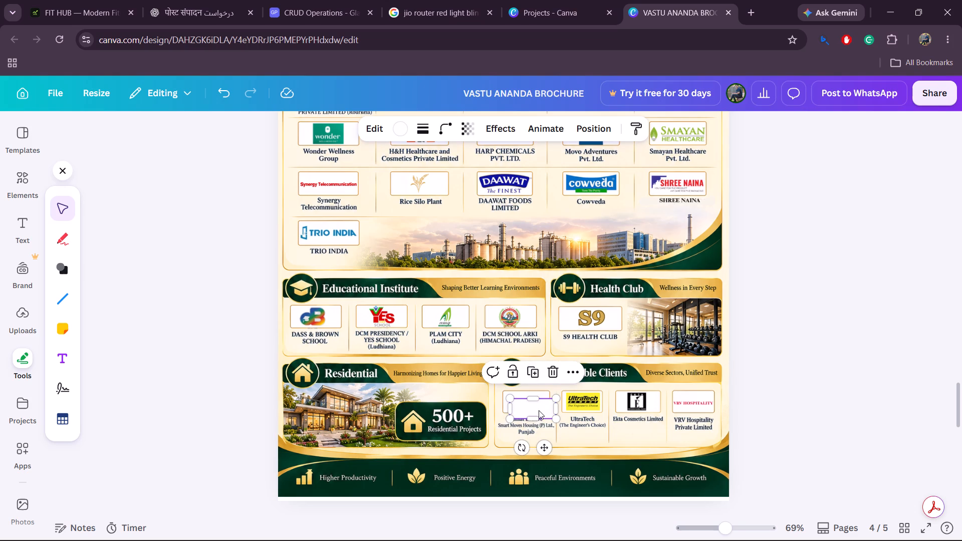
pyautogui.moveTo(539, 410); pyautogui.dragTo(596, 321)
pyautogui.click(796, 281)
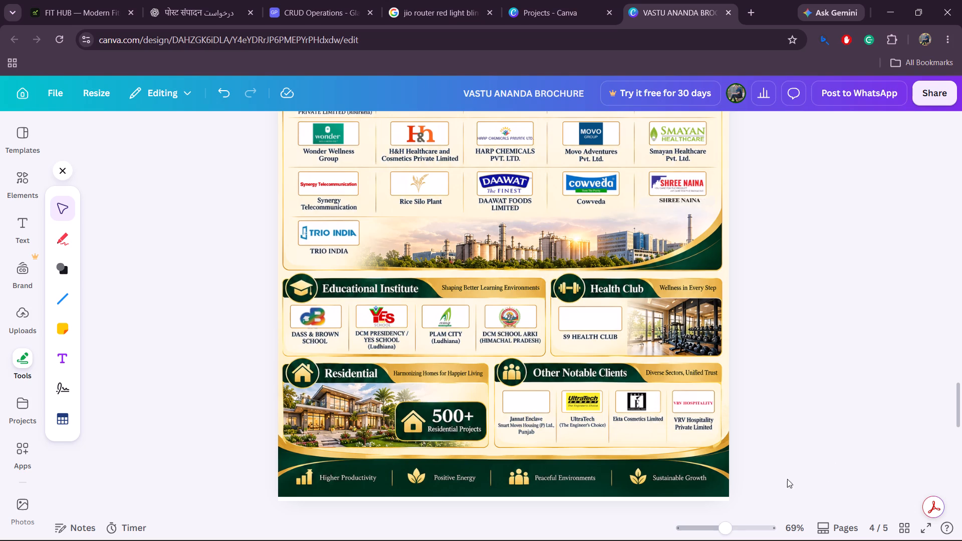
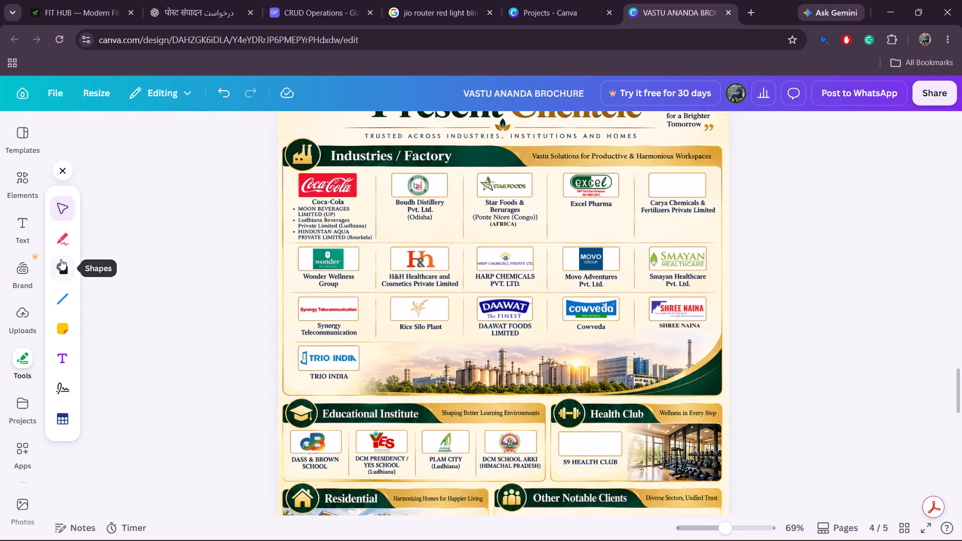
# Paint over the S9 HEALTH CLUB caption with the marker in a cream colour sampled from the background beside it.
pyautogui.scroll(-2, 495, 369)
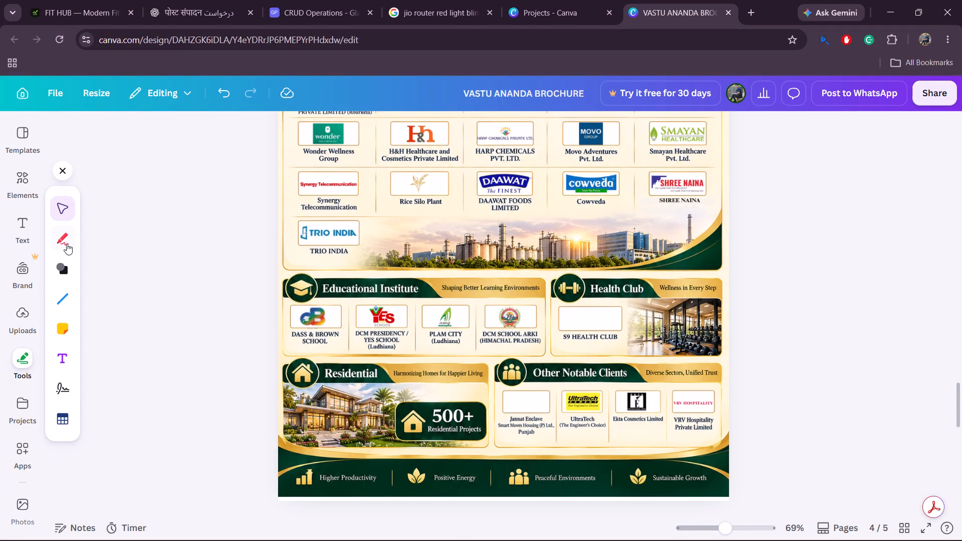
pyautogui.click(67, 242)
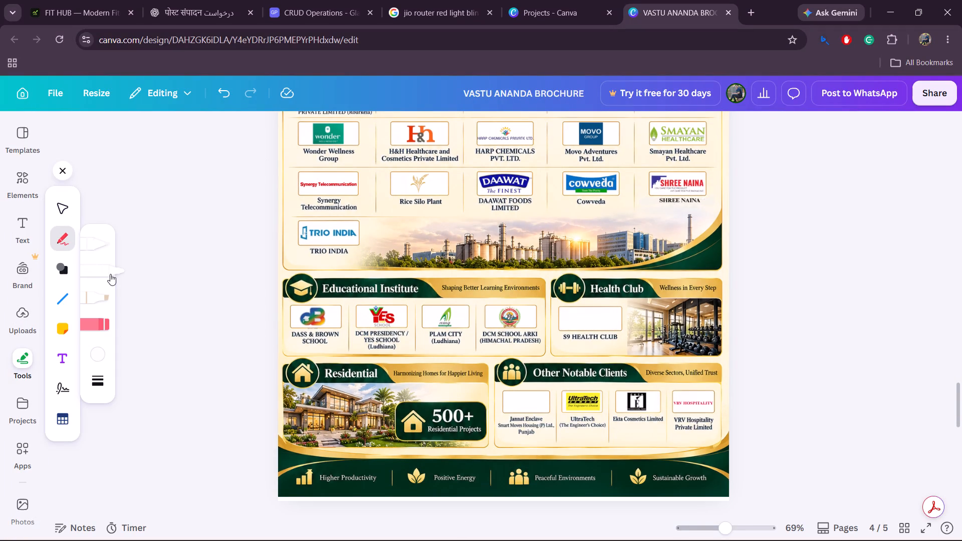
pyautogui.click(110, 274)
pyautogui.click(110, 274)
pyautogui.click(102, 359)
pyautogui.click(173, 416)
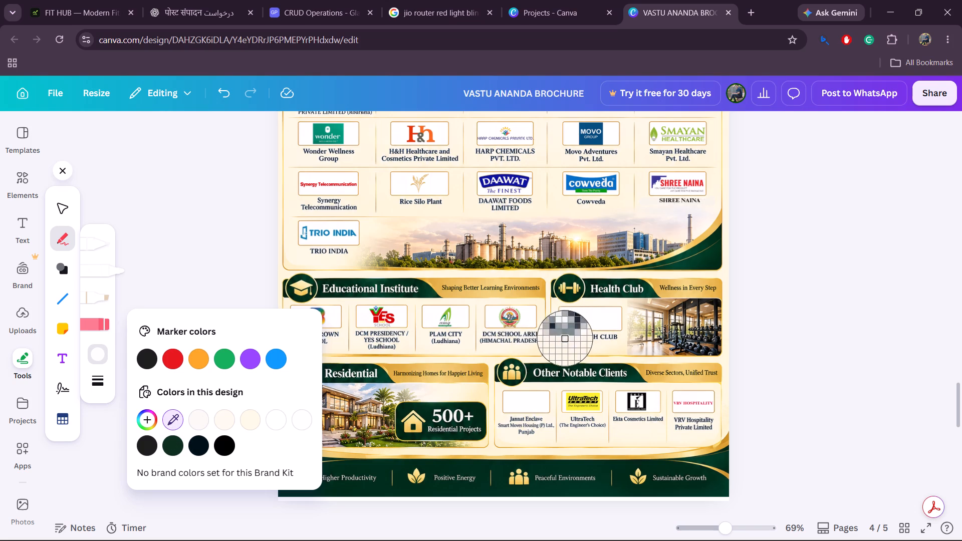
pyautogui.click(558, 337)
pyautogui.moveTo(561, 337); pyautogui.dragTo(566, 337)
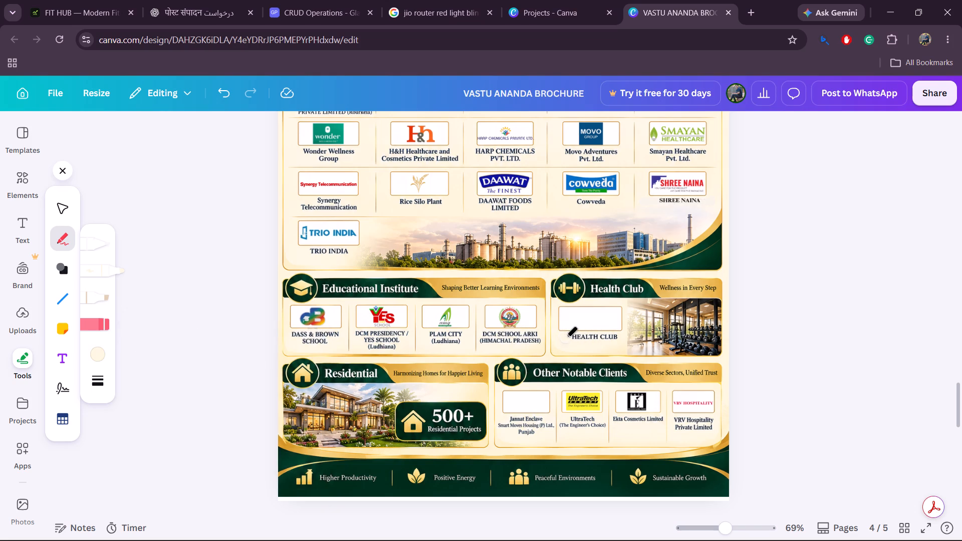
pyautogui.moveTo(566, 337); pyautogui.dragTo(613, 338)
pyautogui.moveTo(613, 338); pyautogui.dragTo(616, 338)
pyautogui.click(561, 339)
# Set the marker colour to the cream background sampled just below the Carya Chemicals & Fertilizers caption.
pyautogui.scroll(1, 599, 340)
pyautogui.scroll(2, 660, 333)
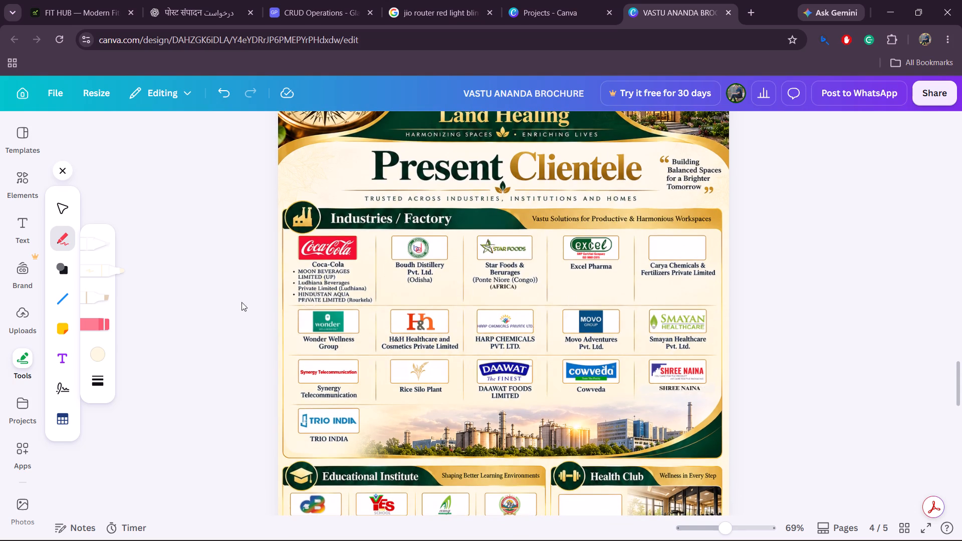
pyautogui.click(92, 348)
pyautogui.click(172, 417)
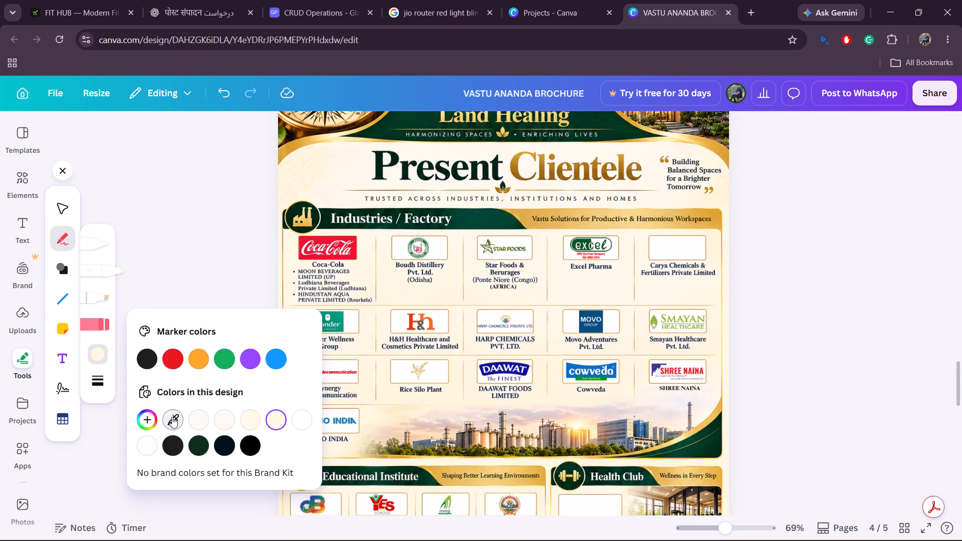
pyautogui.click(650, 281)
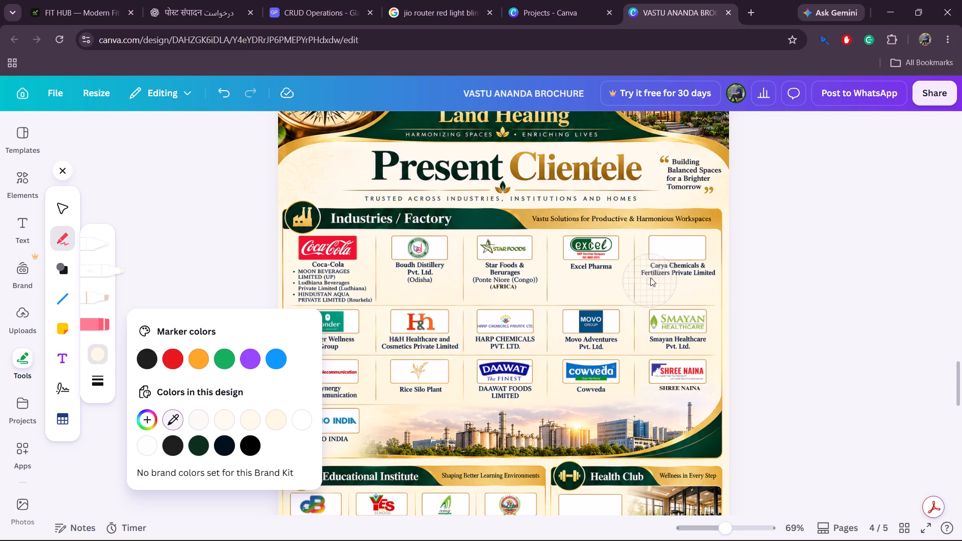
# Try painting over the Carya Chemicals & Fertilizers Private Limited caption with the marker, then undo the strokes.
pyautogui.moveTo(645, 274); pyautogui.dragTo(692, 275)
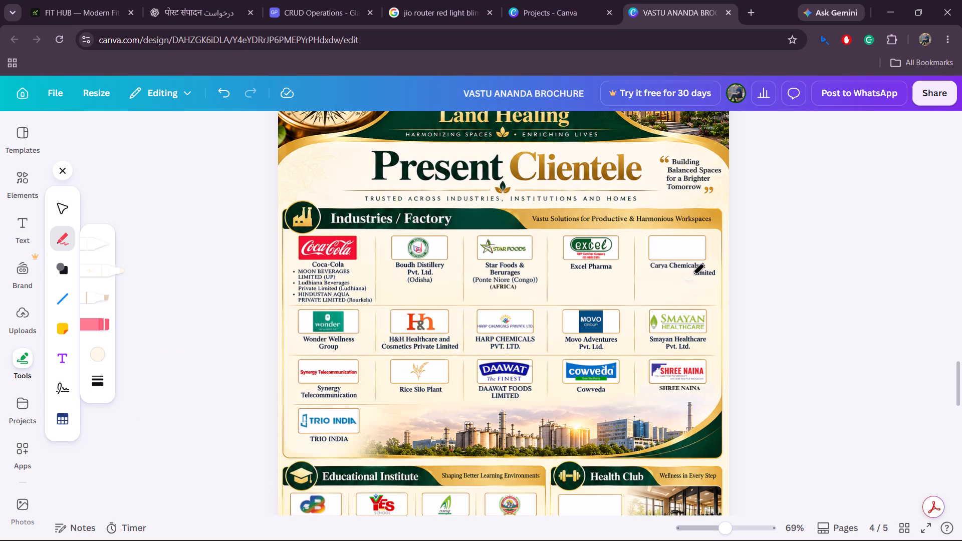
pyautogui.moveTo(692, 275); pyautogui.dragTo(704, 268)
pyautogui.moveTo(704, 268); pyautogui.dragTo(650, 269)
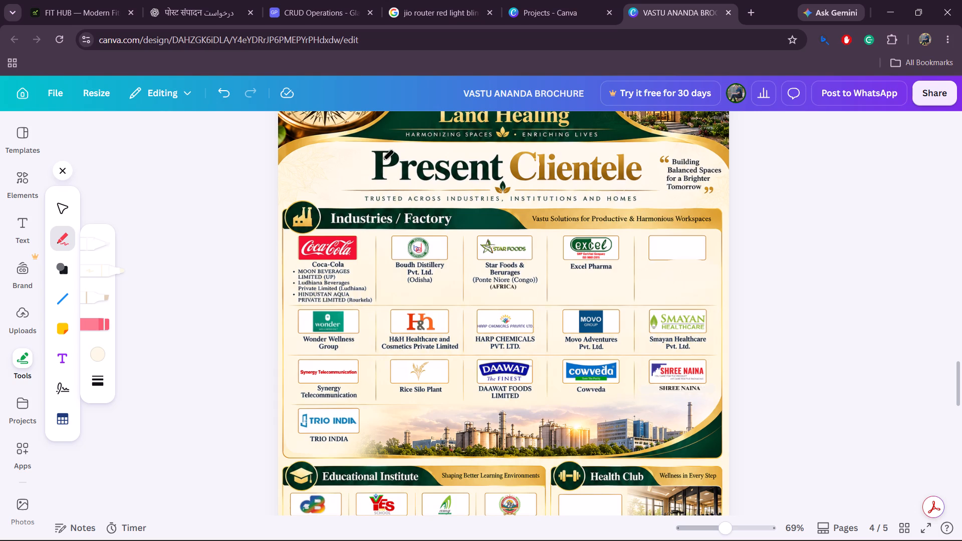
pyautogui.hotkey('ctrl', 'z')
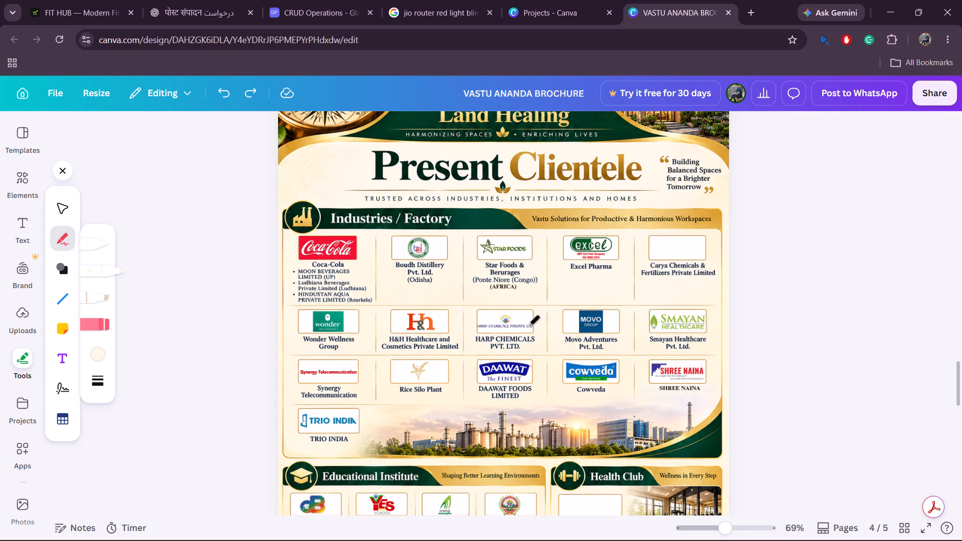
# Paint over the two-line Carya Chemicals & Fertilizers Private Limited caption with the cream marker at closer zoom.
pyautogui.hscroll(-9, 751, 274)
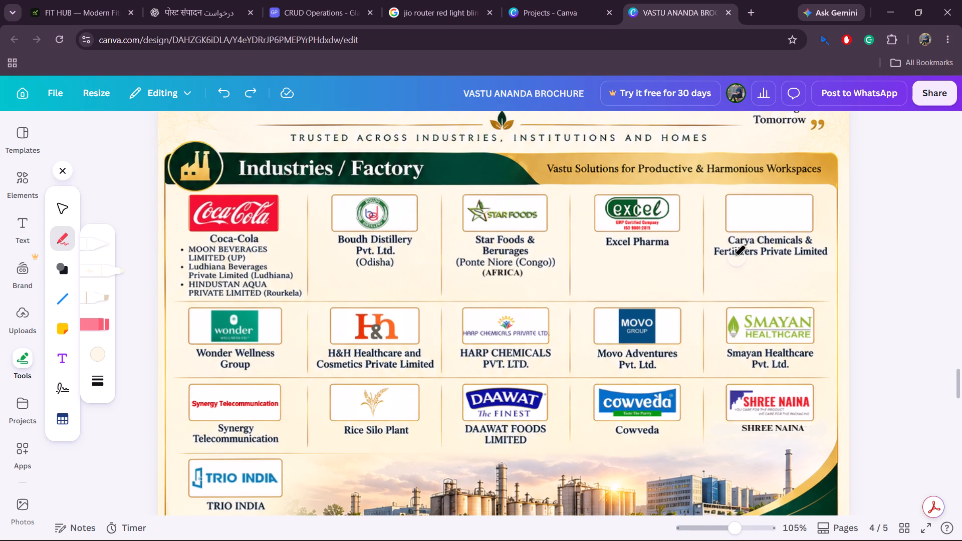
pyautogui.moveTo(719, 251); pyautogui.dragTo(767, 244)
pyautogui.moveTo(789, 246); pyautogui.dragTo(799, 244)
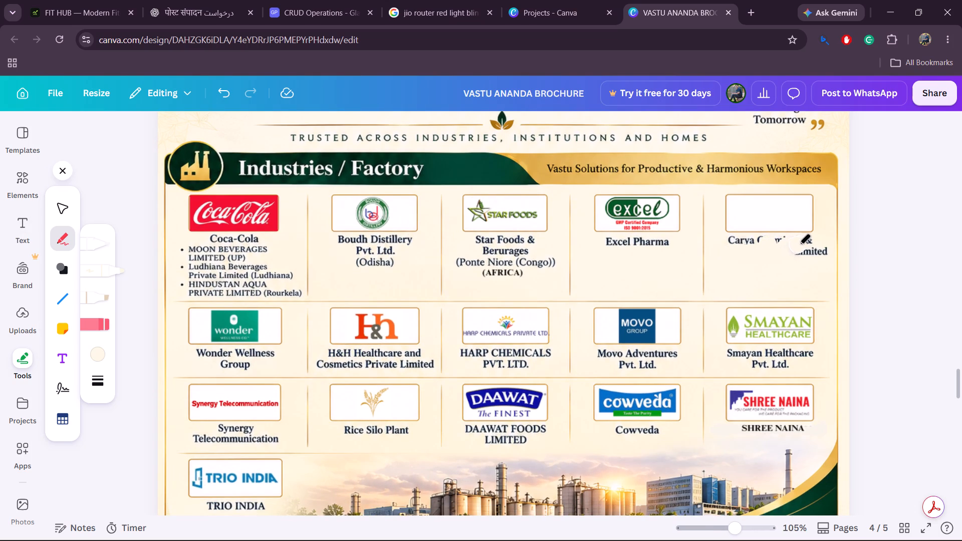
pyautogui.moveTo(799, 244); pyautogui.dragTo(792, 256)
pyautogui.moveTo(792, 256); pyautogui.dragTo(764, 243)
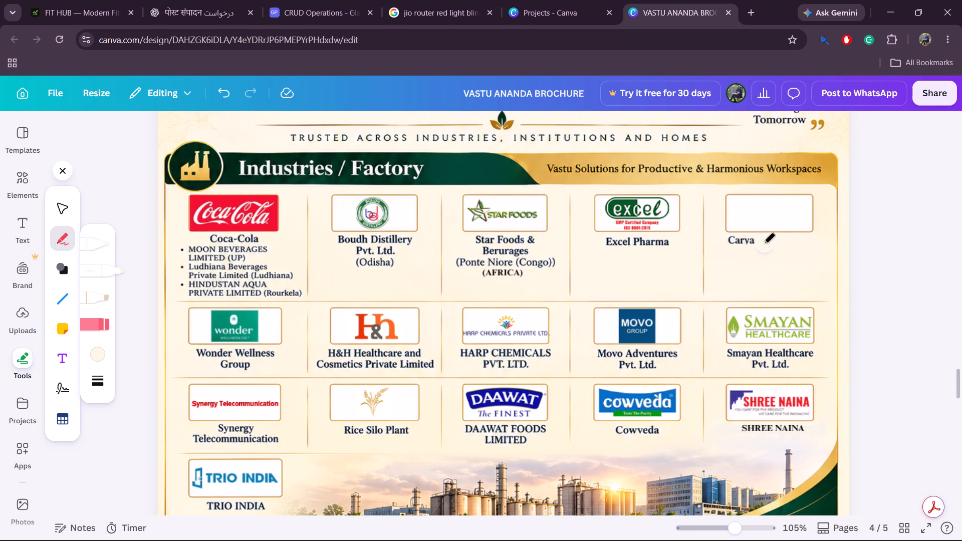
pyautogui.moveTo(764, 243); pyautogui.dragTo(724, 245)
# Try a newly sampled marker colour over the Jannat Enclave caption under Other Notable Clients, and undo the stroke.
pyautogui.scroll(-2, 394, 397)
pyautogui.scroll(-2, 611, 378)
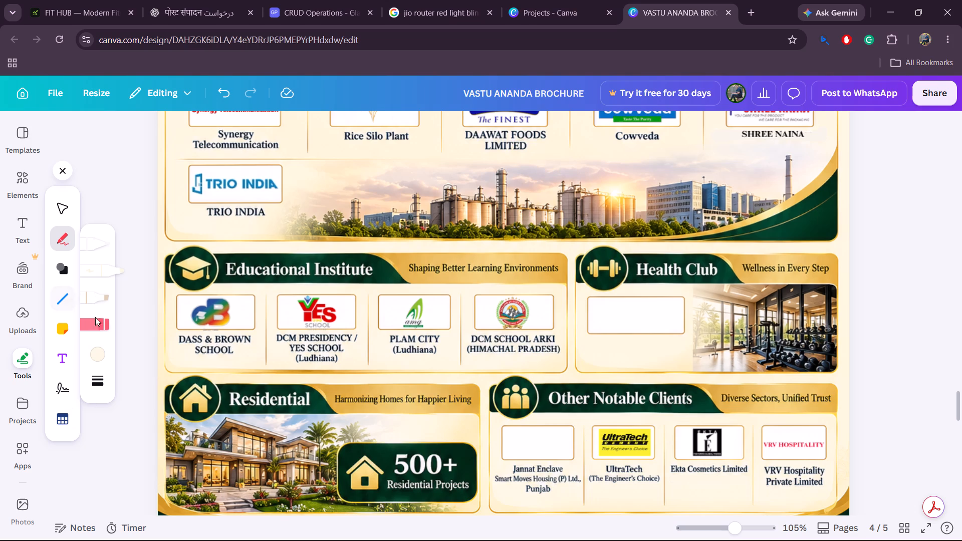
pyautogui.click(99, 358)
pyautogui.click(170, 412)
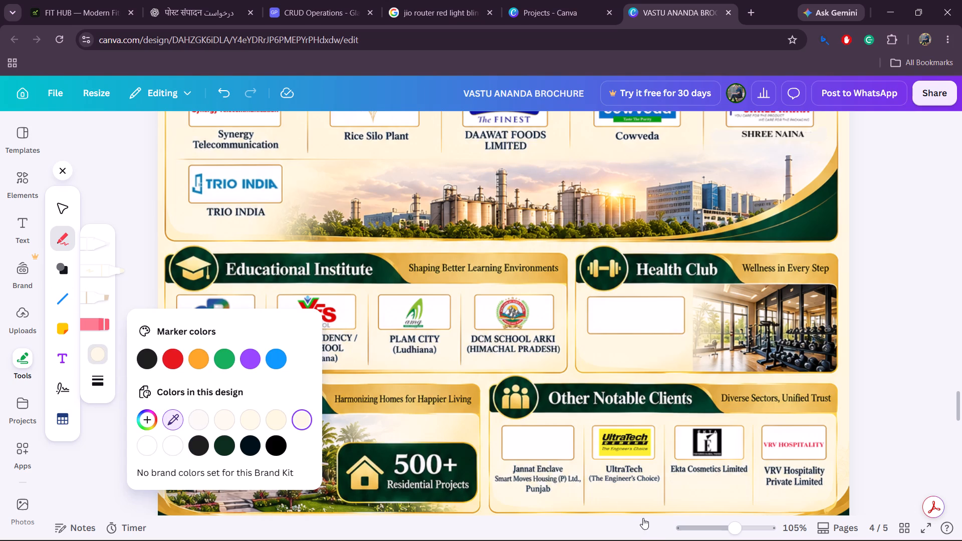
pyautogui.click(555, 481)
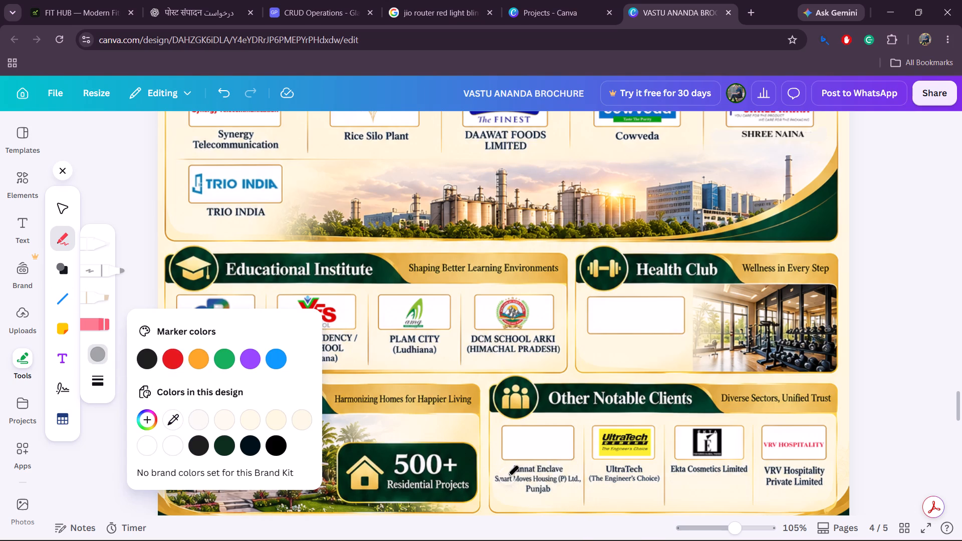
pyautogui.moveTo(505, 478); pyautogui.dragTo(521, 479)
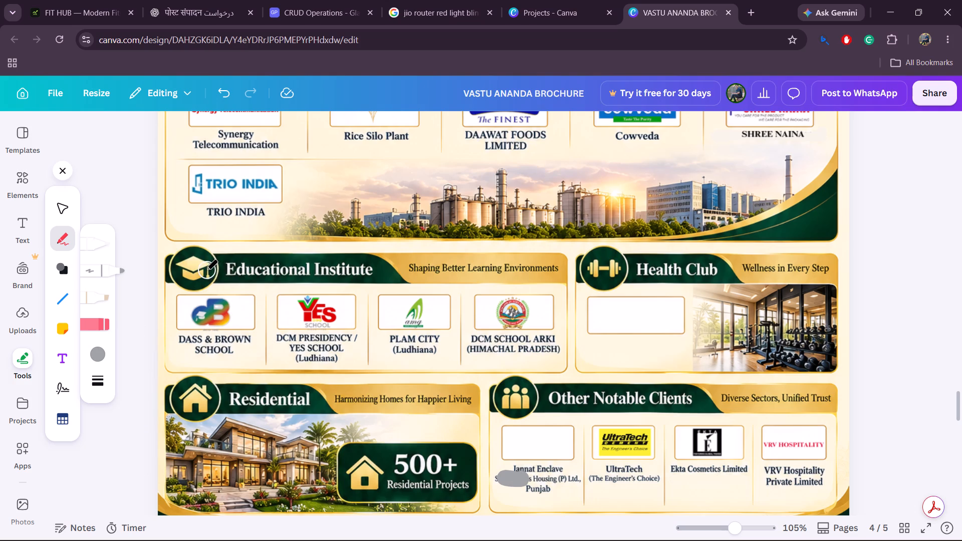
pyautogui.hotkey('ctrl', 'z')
# Sample the cream background by the Jannat Enclave caption and paint over its three lines with the marker, including the leftover speck.
pyautogui.click(101, 368)
pyautogui.click(100, 354)
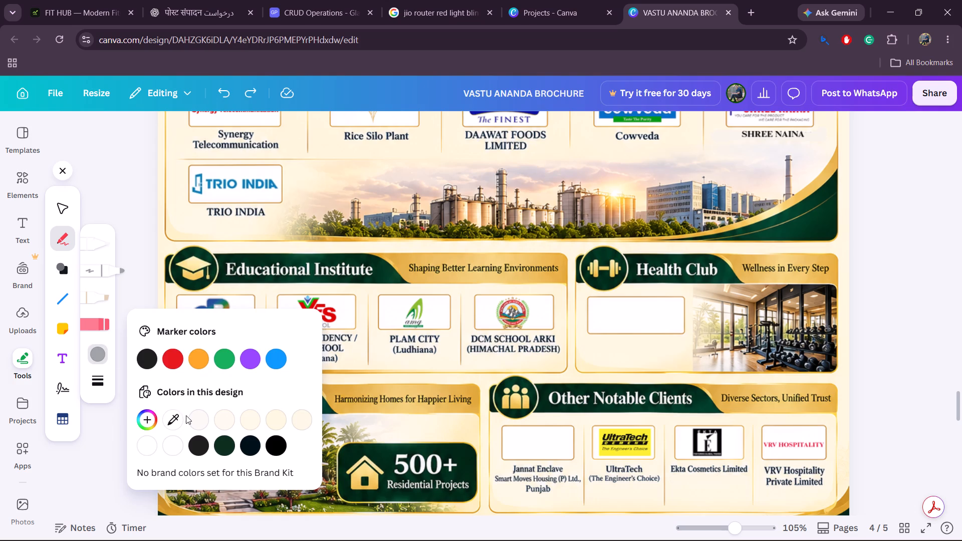
pyautogui.click(180, 415)
pyautogui.click(514, 488)
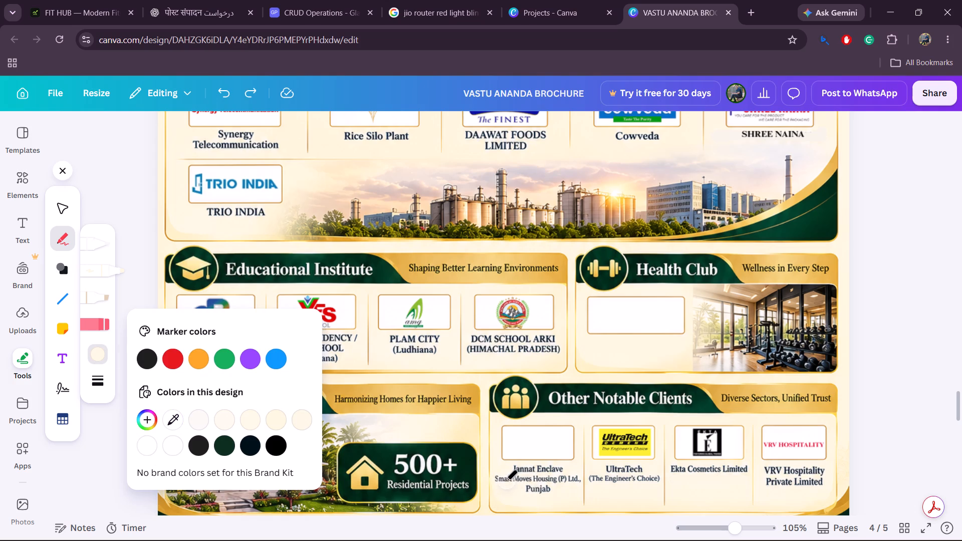
pyautogui.moveTo(504, 480); pyautogui.dragTo(521, 476)
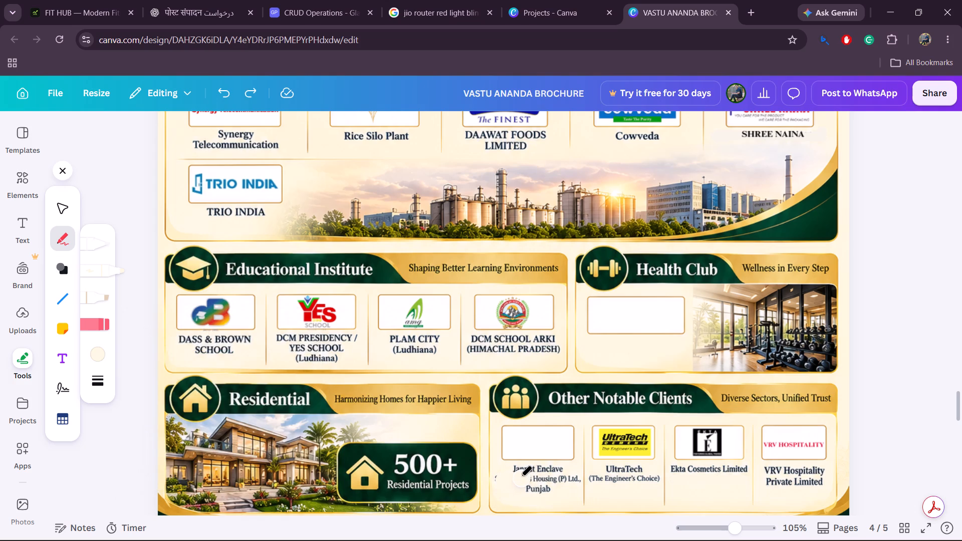
pyautogui.moveTo(521, 476); pyautogui.dragTo(569, 477)
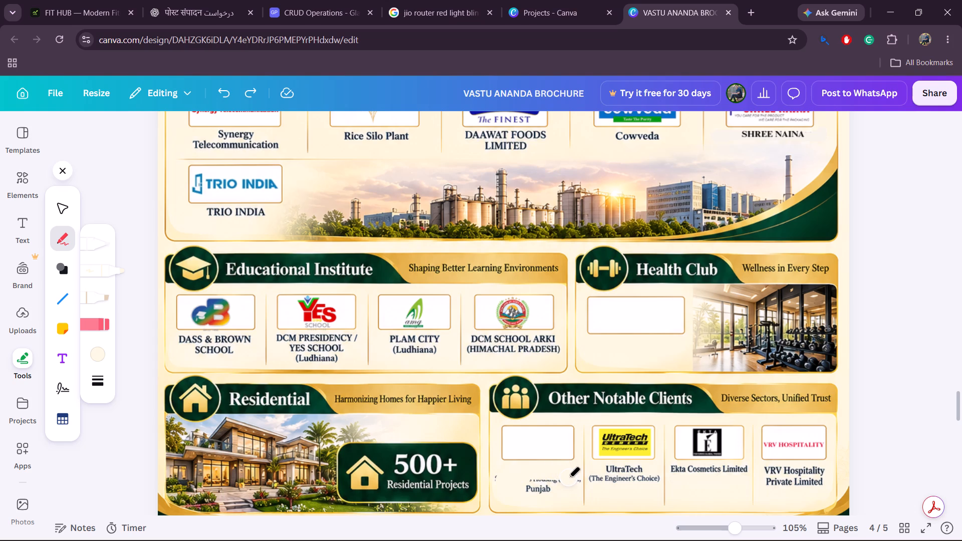
pyautogui.moveTo(569, 477); pyautogui.dragTo(575, 478)
pyautogui.moveTo(559, 481); pyautogui.dragTo(533, 488)
pyautogui.moveTo(533, 488); pyautogui.dragTo(520, 485)
pyautogui.click(497, 478)
pyautogui.hotkey('ctrl', 'z')
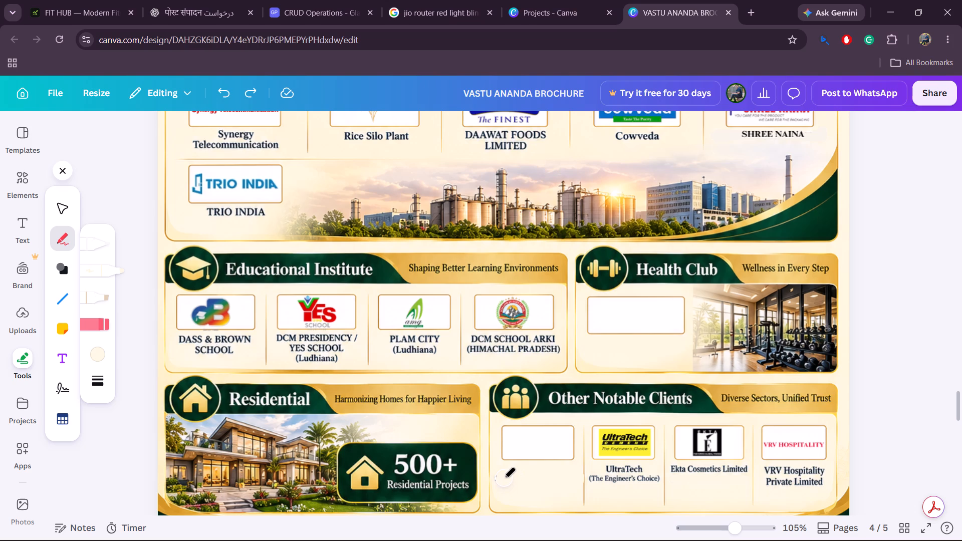
pyautogui.click(503, 478)
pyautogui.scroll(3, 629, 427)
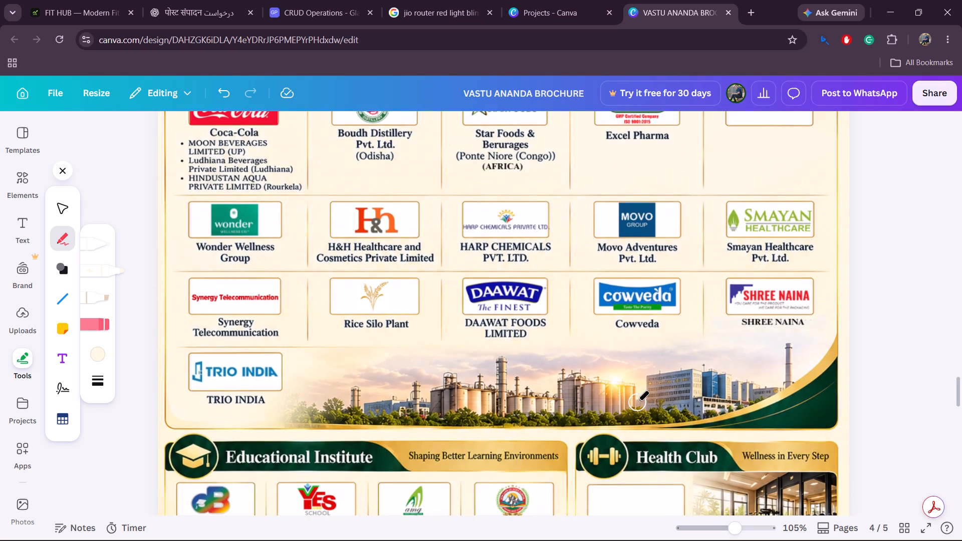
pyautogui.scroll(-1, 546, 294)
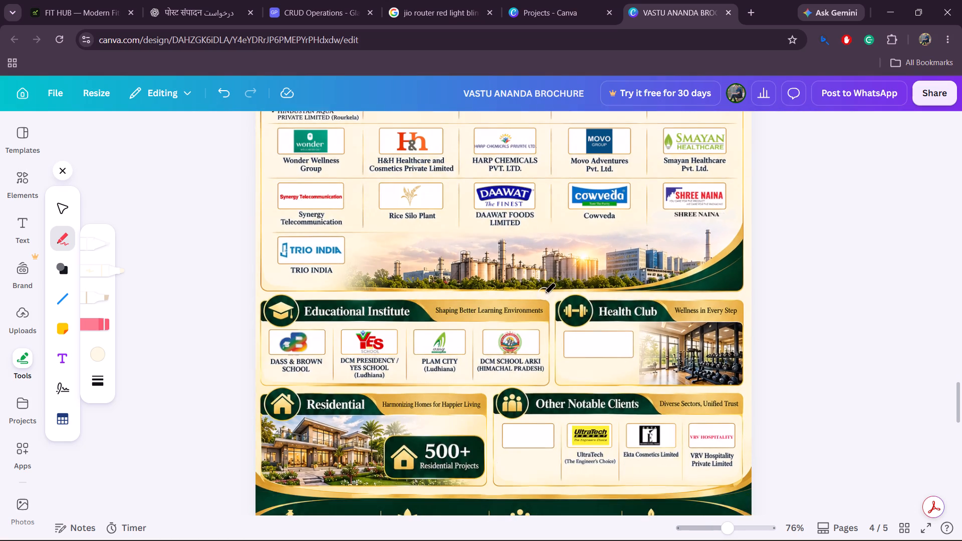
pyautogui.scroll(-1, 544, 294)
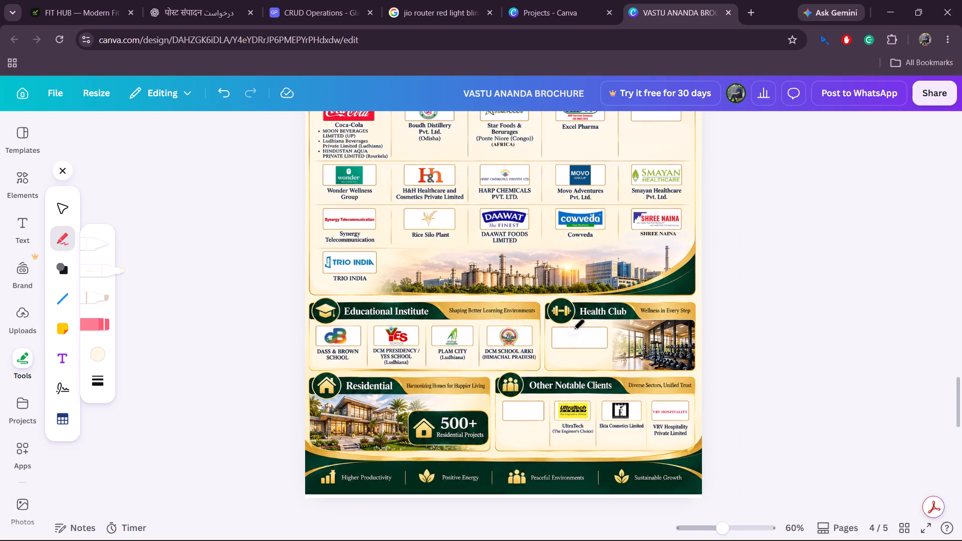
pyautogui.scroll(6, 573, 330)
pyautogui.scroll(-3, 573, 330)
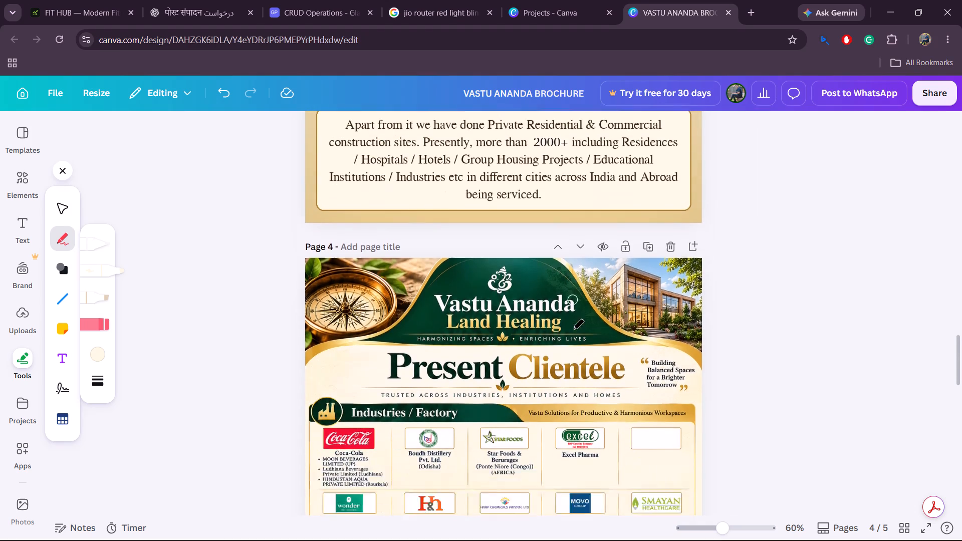
# Put away the drawing tools and look over page 4's masked client entries and the empty logo boxes.
pyautogui.scroll(-2, 573, 330)
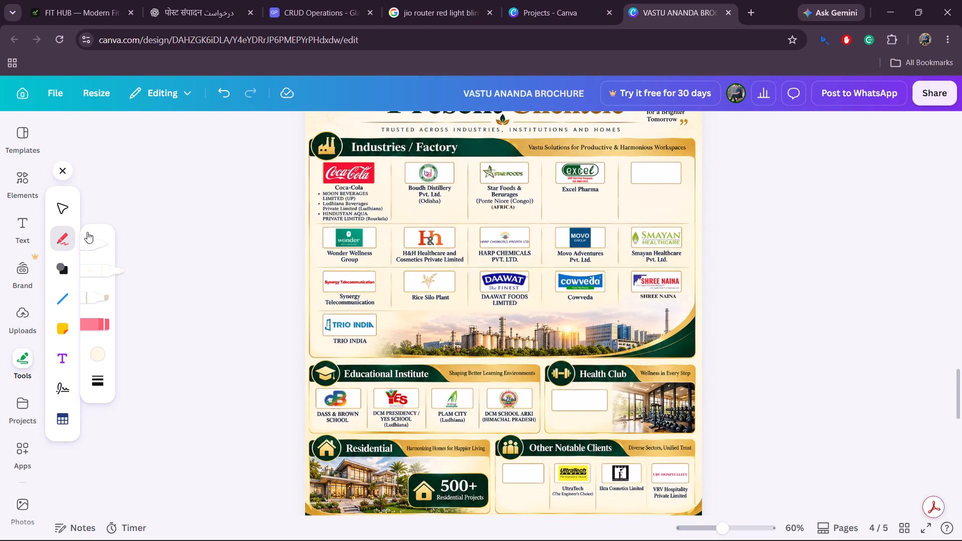
pyautogui.click(66, 173)
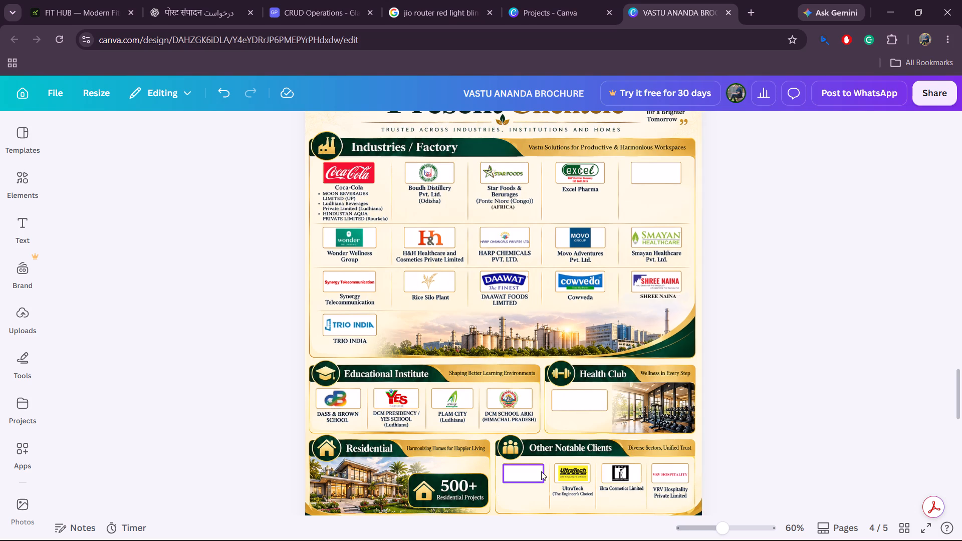
pyautogui.scroll(2, 540, 469)
pyautogui.scroll(2, 554, 344)
pyautogui.scroll(5, 602, 336)
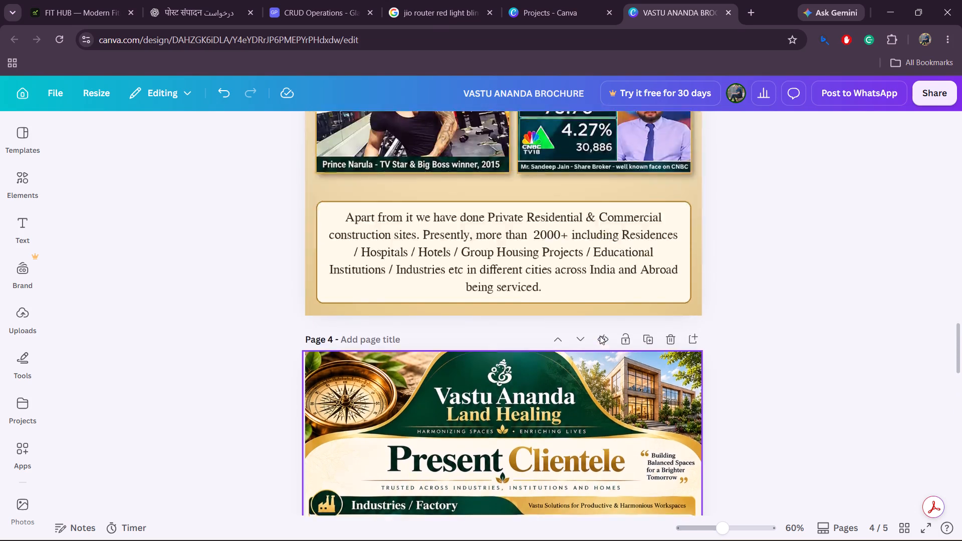
pyautogui.scroll(6, 595, 337)
pyautogui.scroll(-12, 595, 337)
pyautogui.scroll(-3, 711, 381)
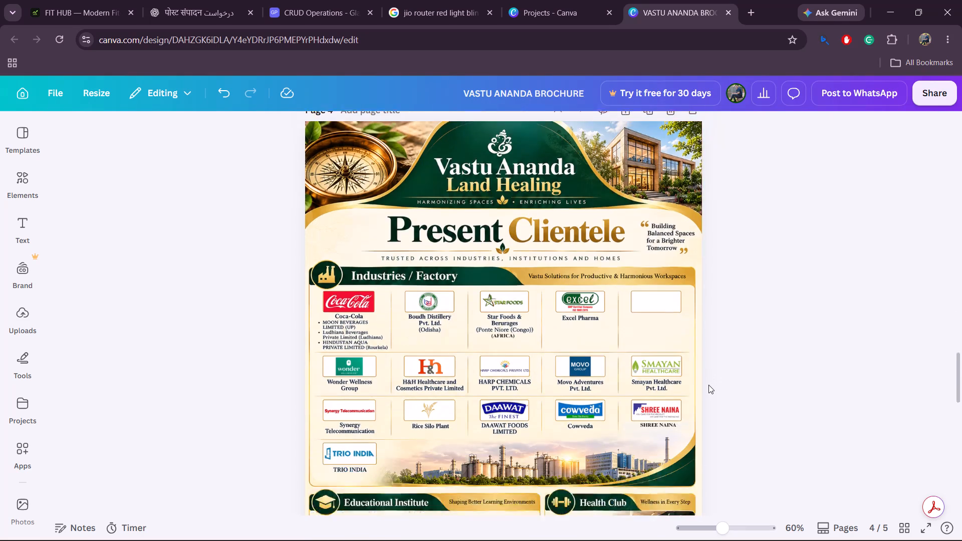
pyautogui.scroll(-4, 707, 390)
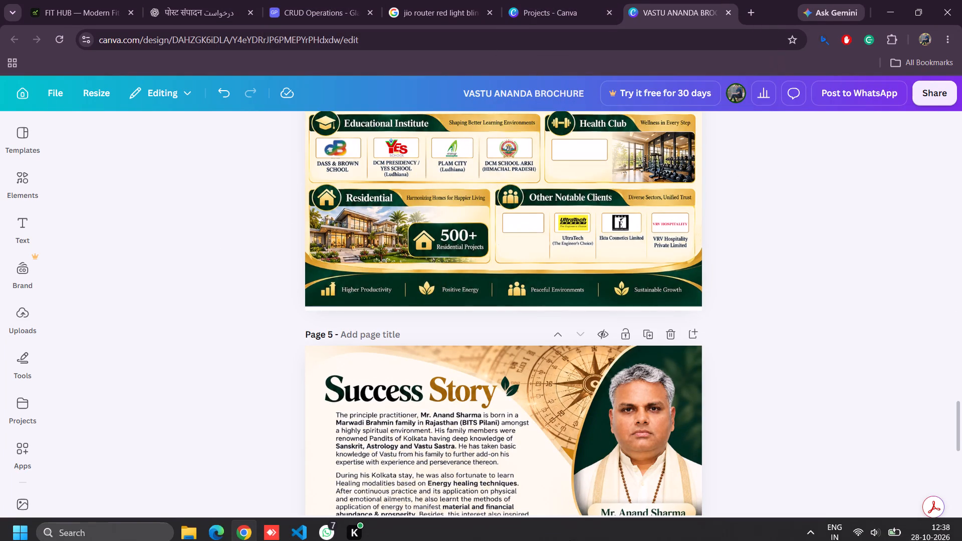
# Open the Vastu Ananda Brochure web (1) PDF from the Downloads folder as the source for client logos.
pyautogui.click(195, 530)
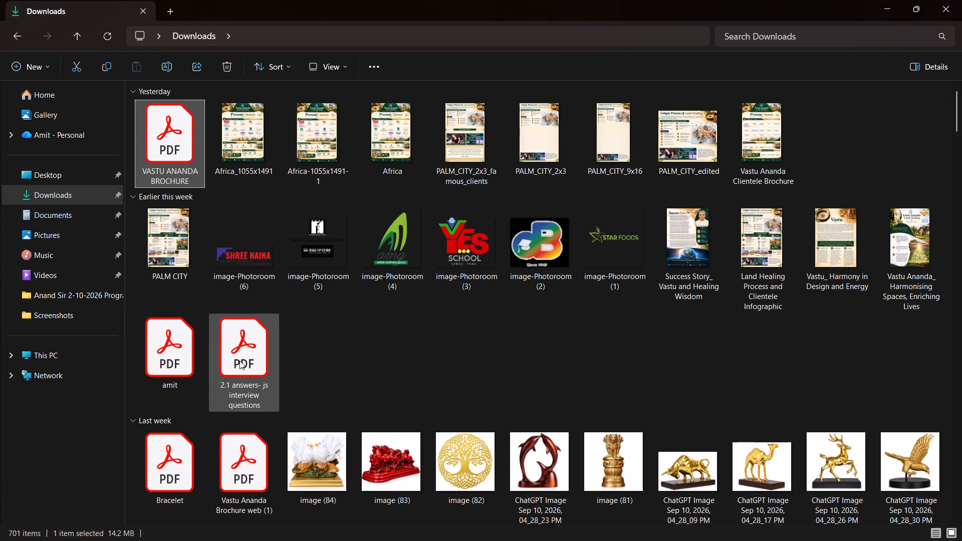
pyautogui.doubleClick(238, 478)
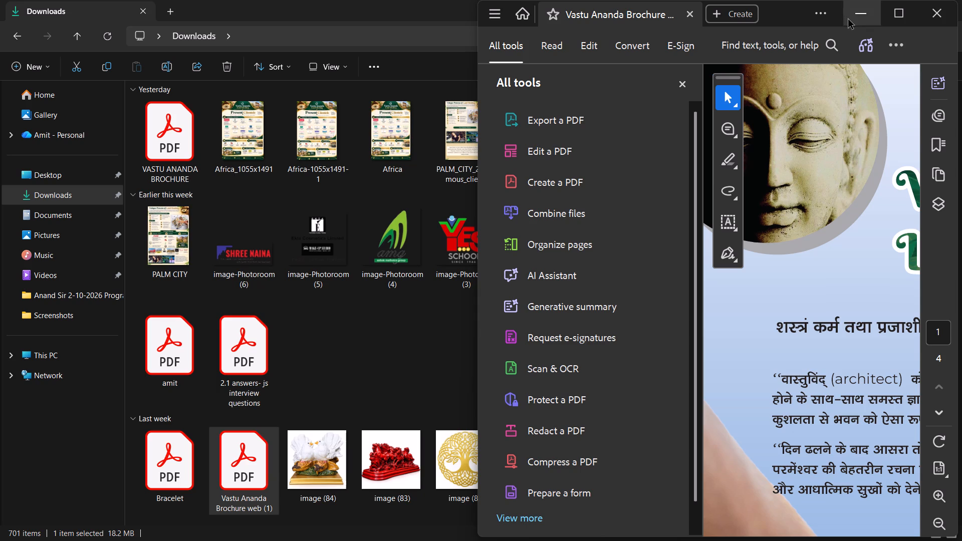
pyautogui.click(922, 21)
pyautogui.doubleClick(247, 482)
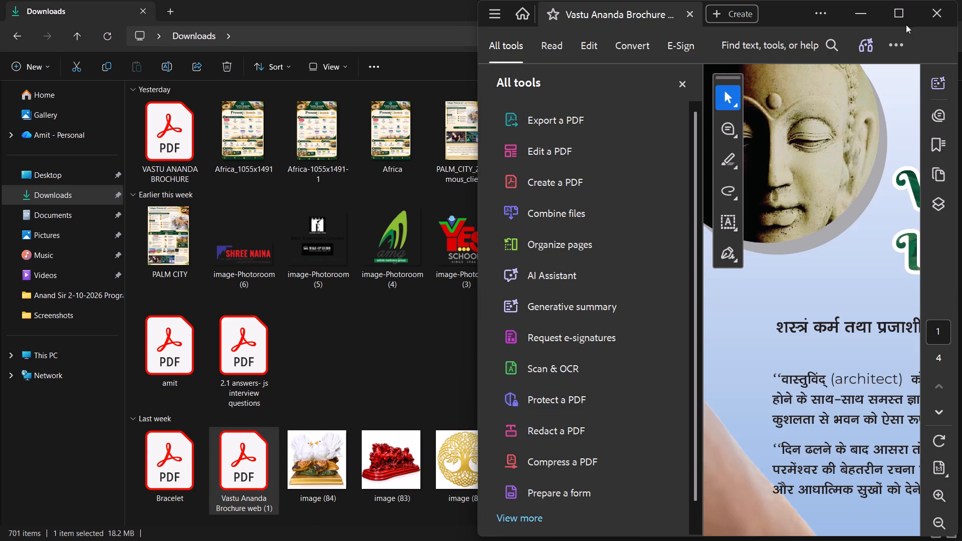
# Maximise the PDF, hide the tools pane and copy the JIA Diamonds logo from page 3's Present Clientele table.
pyautogui.click(901, 18)
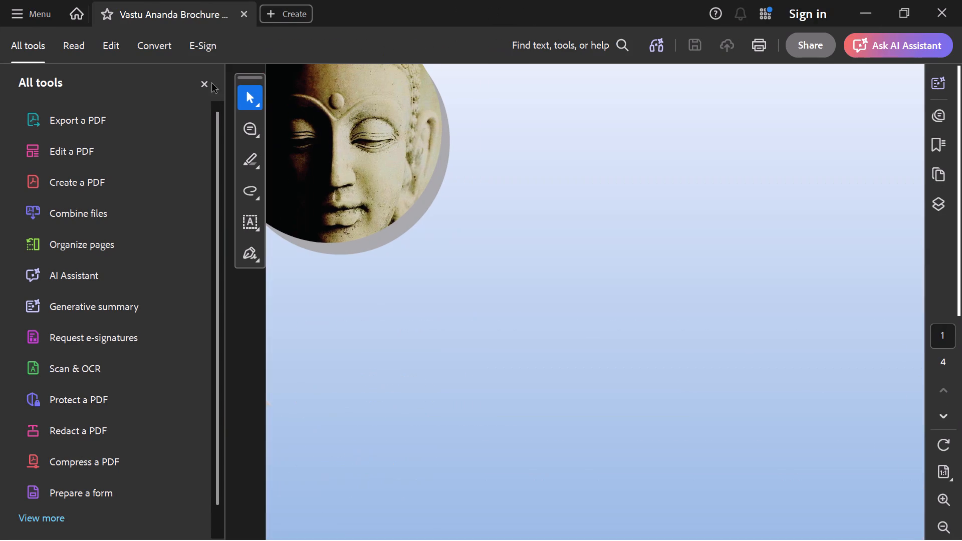
pyautogui.click(205, 93)
pyautogui.scroll(-4, 503, 373)
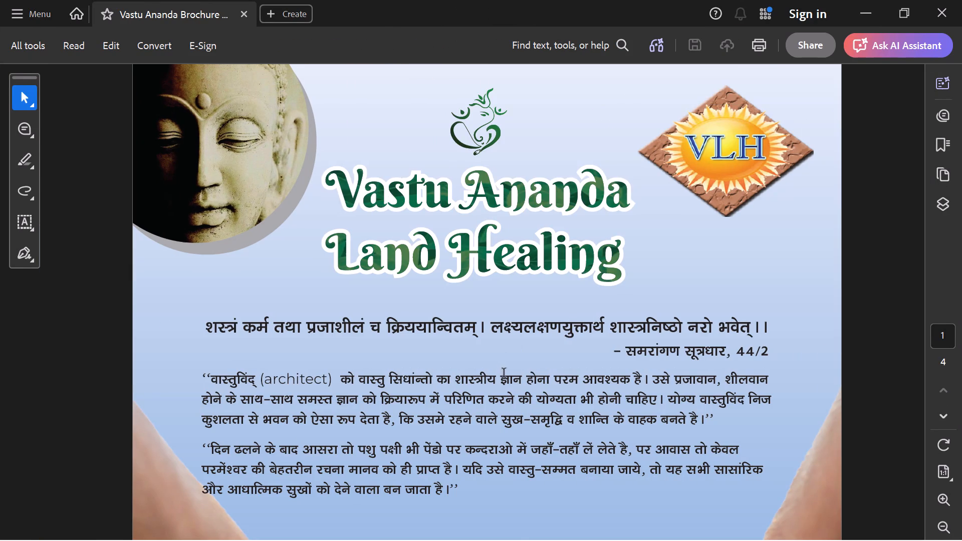
pyautogui.scroll(-17, 504, 374)
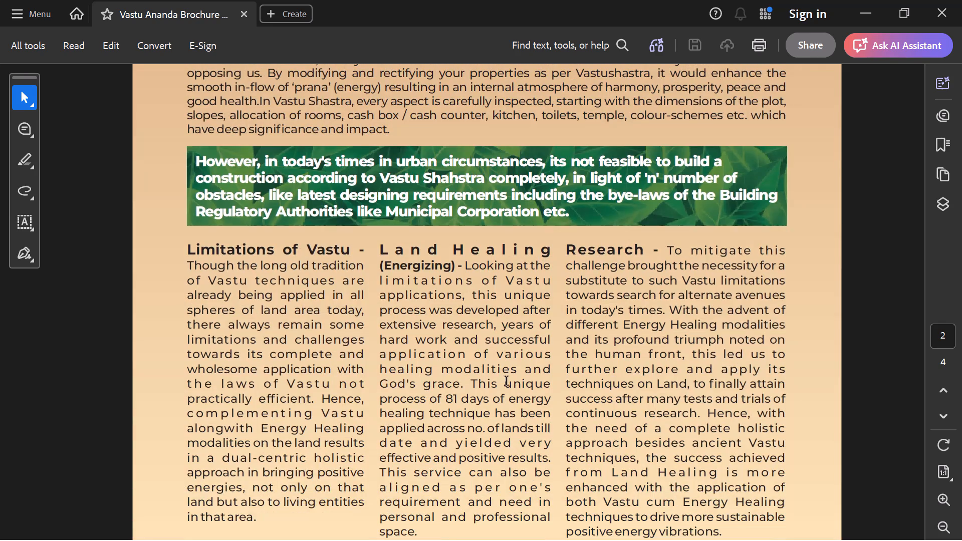
pyautogui.scroll(-14, 507, 382)
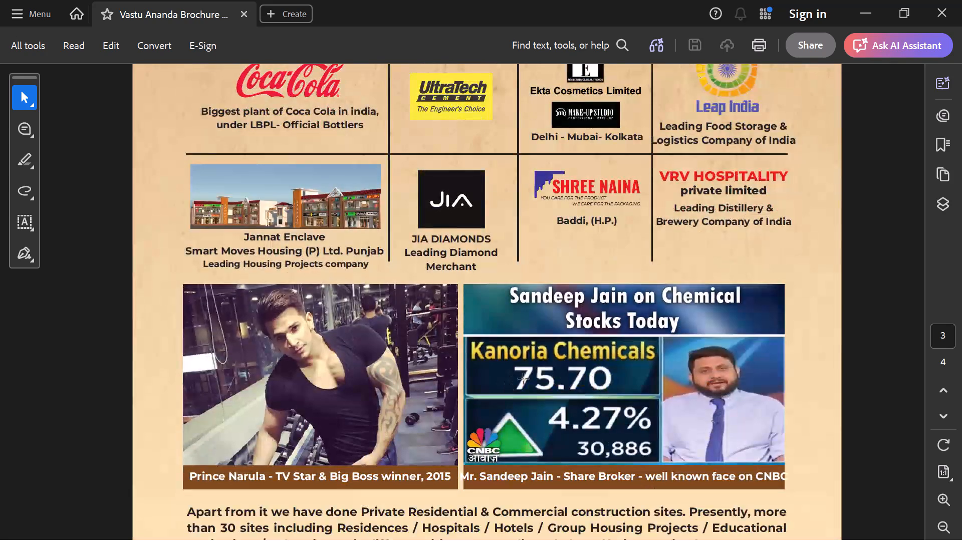
pyautogui.scroll(2, 589, 375)
pyautogui.click(462, 342)
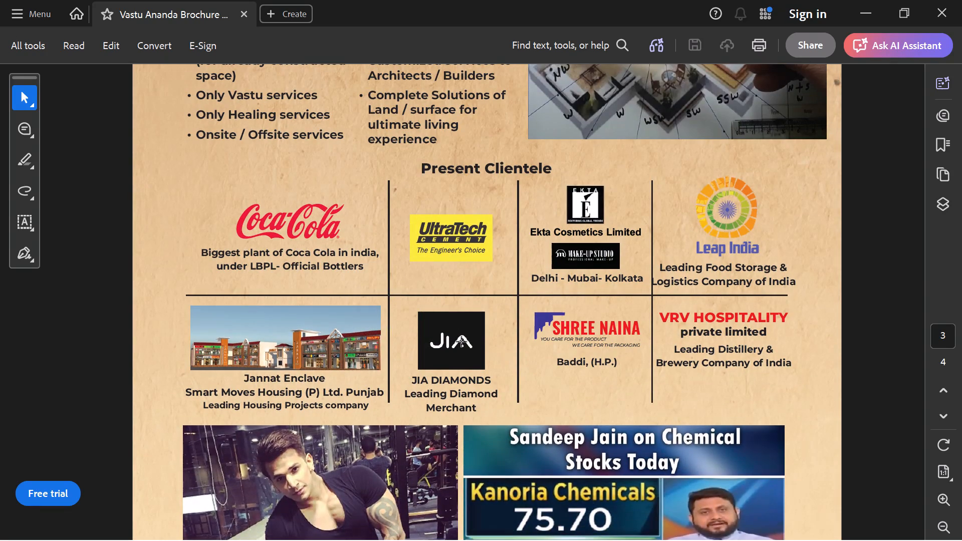
pyautogui.rightClick(462, 342)
pyautogui.click(521, 363)
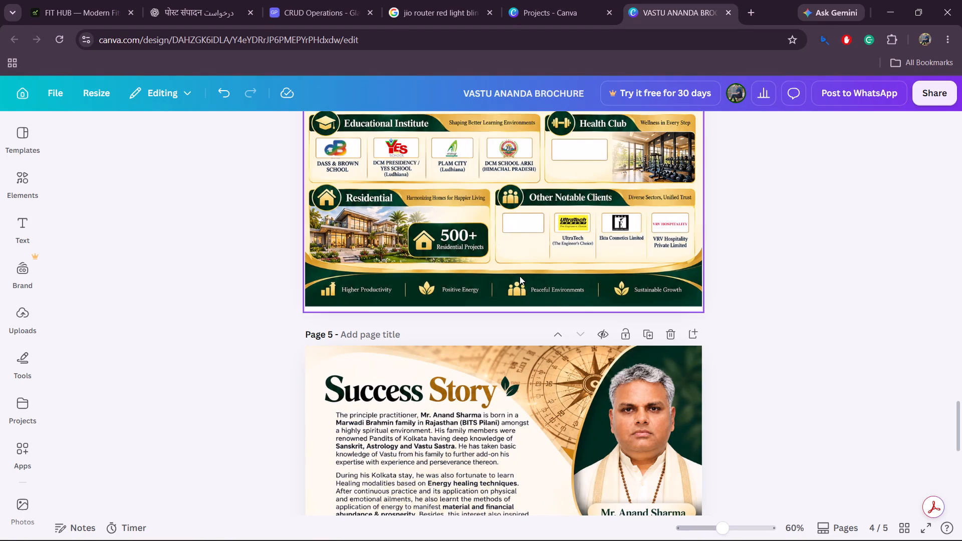
# Paste the copied JIA logo onto page 4 of the Canva brochure and shrink it into the empty logo box under Other Notable Clients.
pyautogui.hotkey('ctrl', 'v')
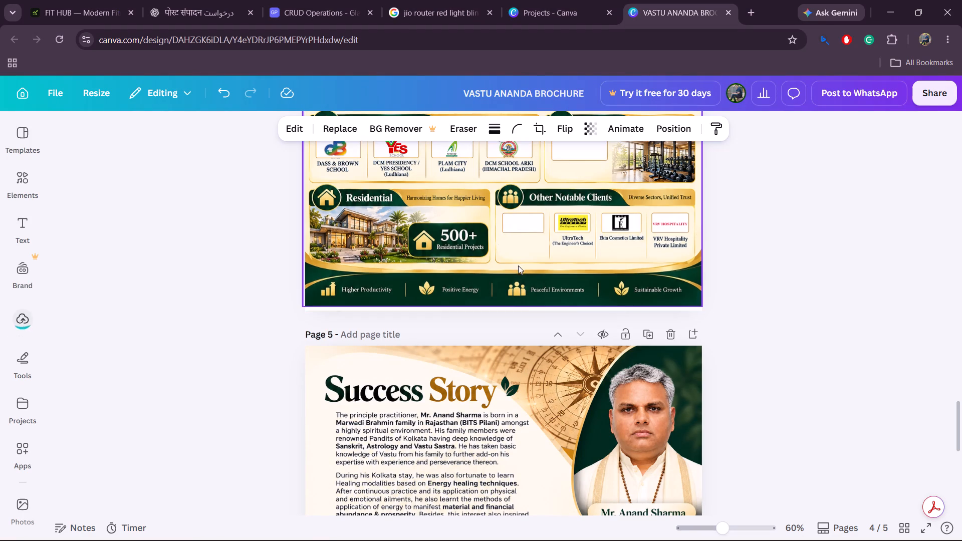
pyautogui.scroll(3, 523, 278)
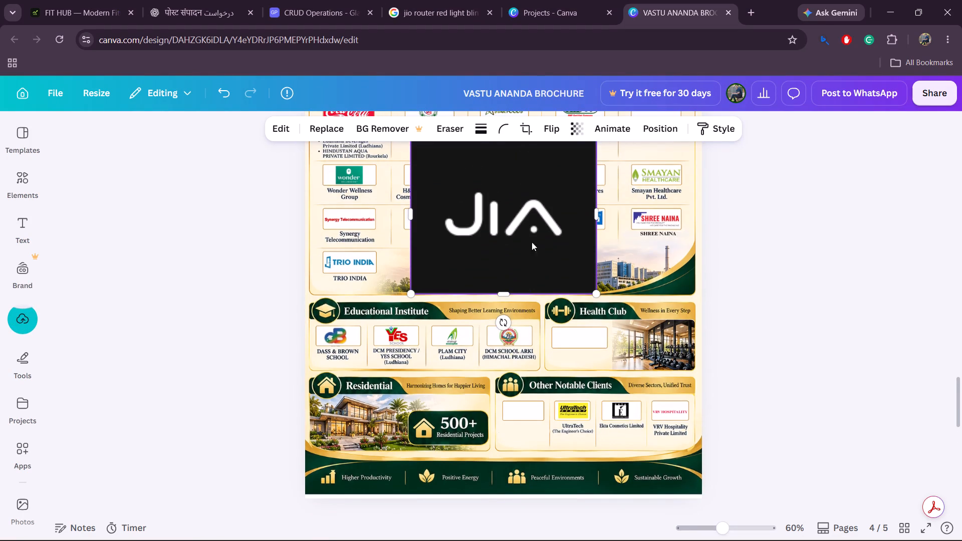
pyautogui.moveTo(599, 295); pyautogui.dragTo(477, 200)
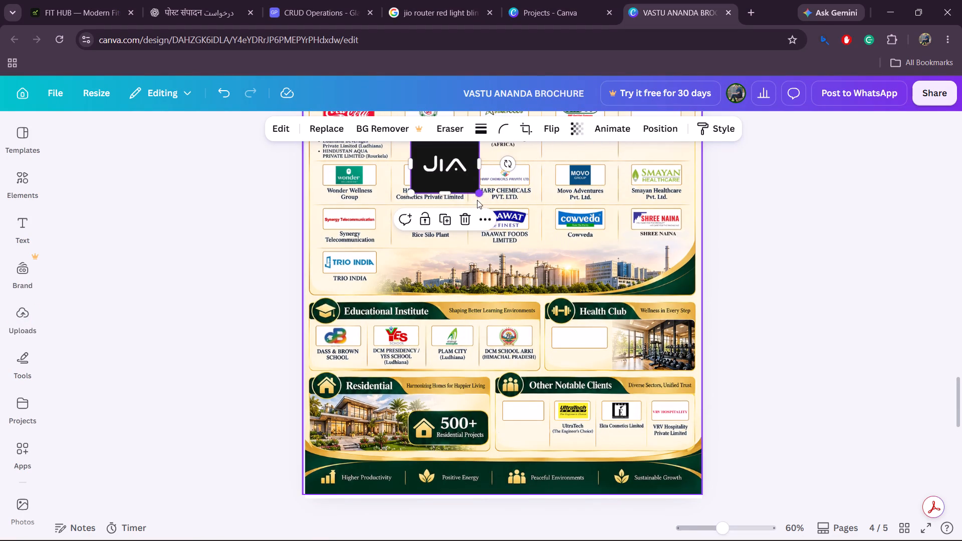
pyautogui.moveTo(456, 173); pyautogui.dragTo(558, 415)
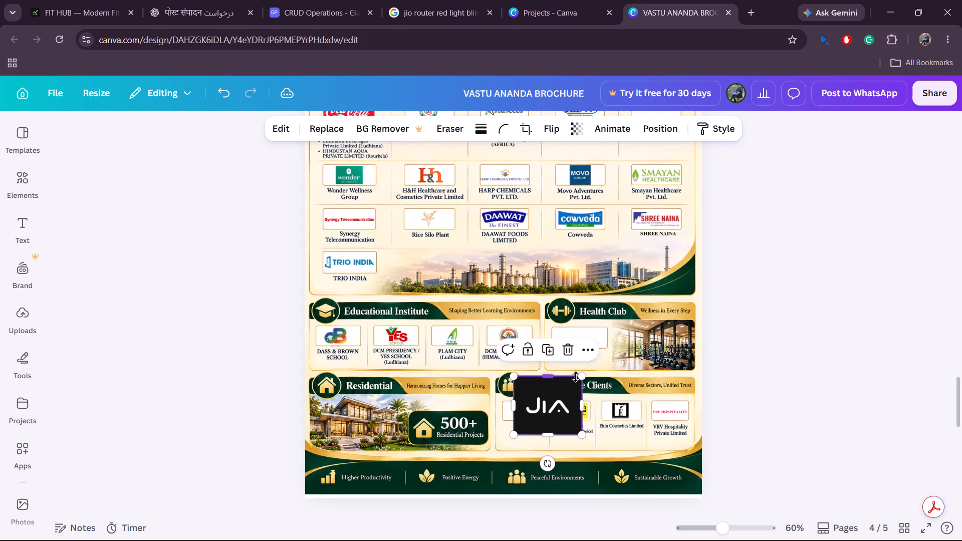
pyautogui.moveTo(580, 377); pyautogui.dragTo(531, 416)
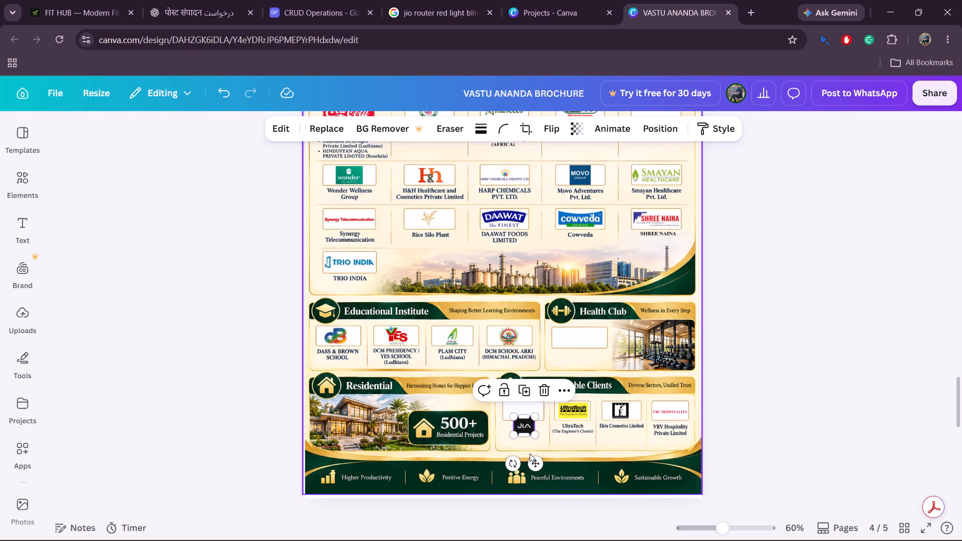
pyautogui.moveTo(536, 469); pyautogui.dragTo(535, 455)
pyautogui.click(885, 376)
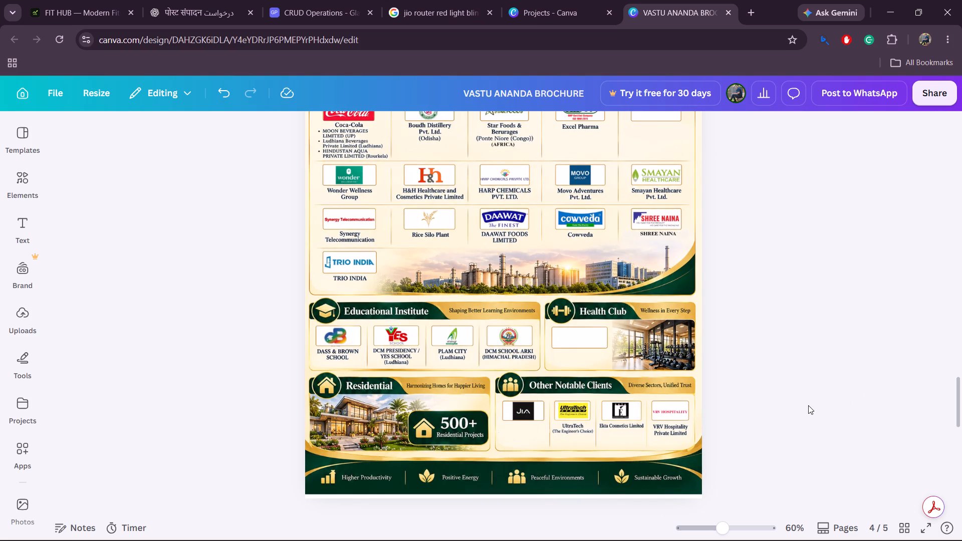
pyautogui.click(528, 409)
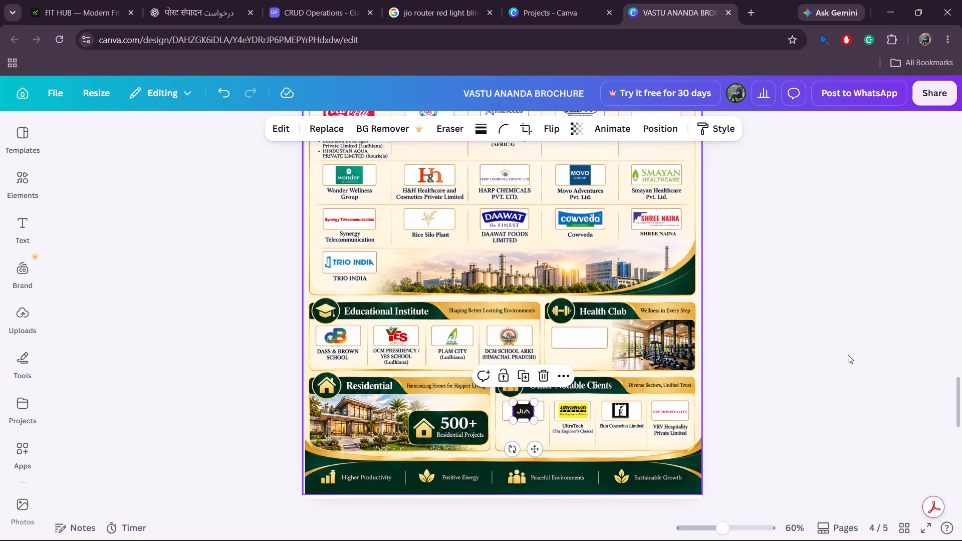
pyautogui.press('Up')
pyautogui.click(961, 333)
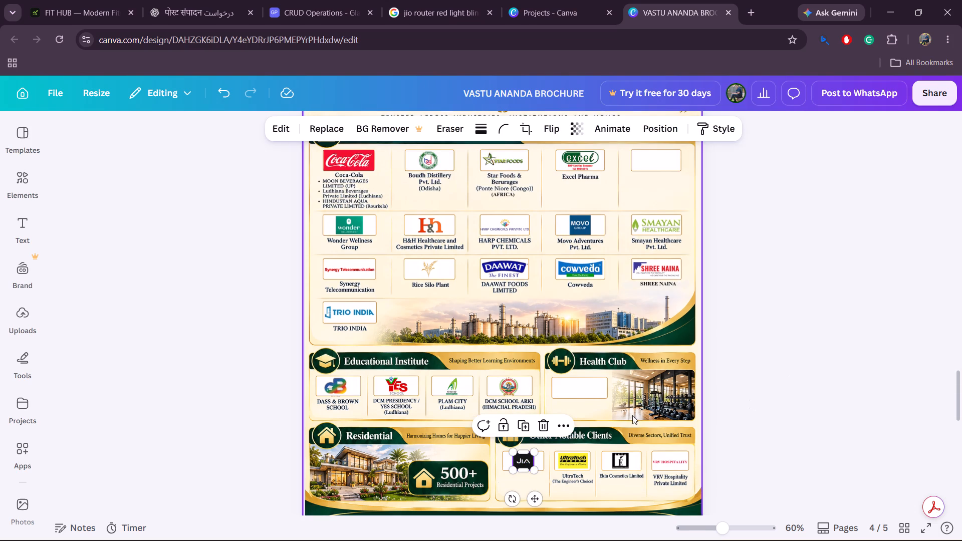
pyautogui.scroll(-2, 593, 416)
pyautogui.click(891, 312)
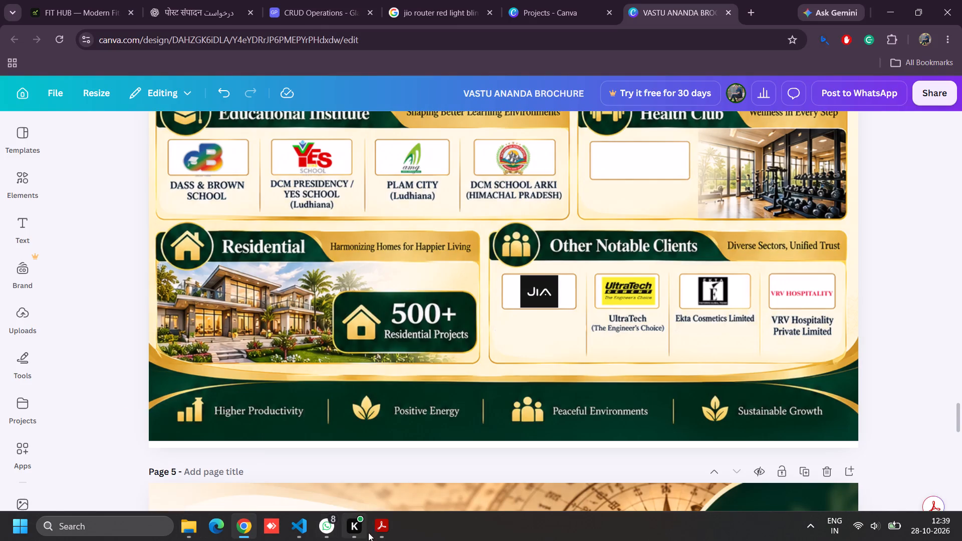
# Copy the caption "JIA DIAMONDS Leading Diamond Merchant" from Present Clientele in the older brochure PDF in Acrobat.
pyautogui.click(388, 532)
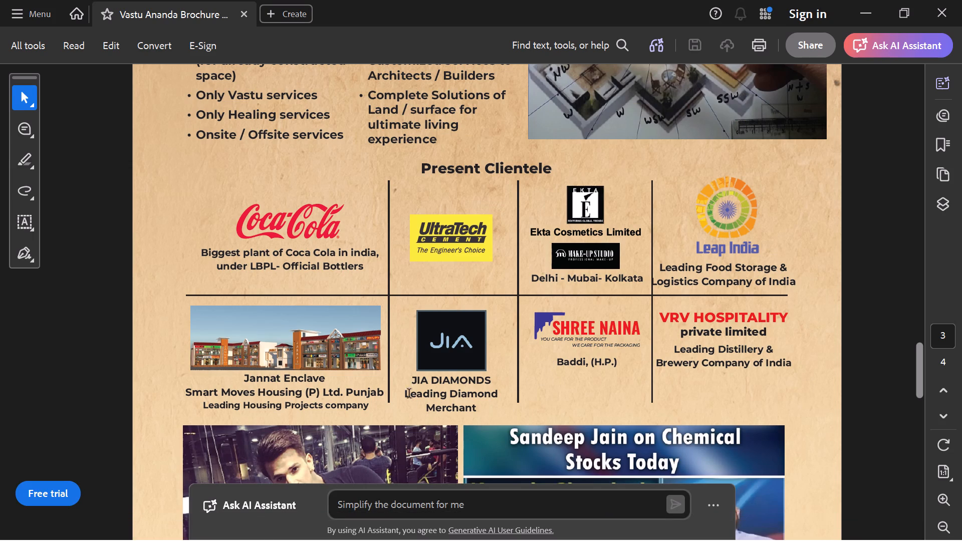
pyautogui.moveTo(411, 385); pyautogui.dragTo(477, 412)
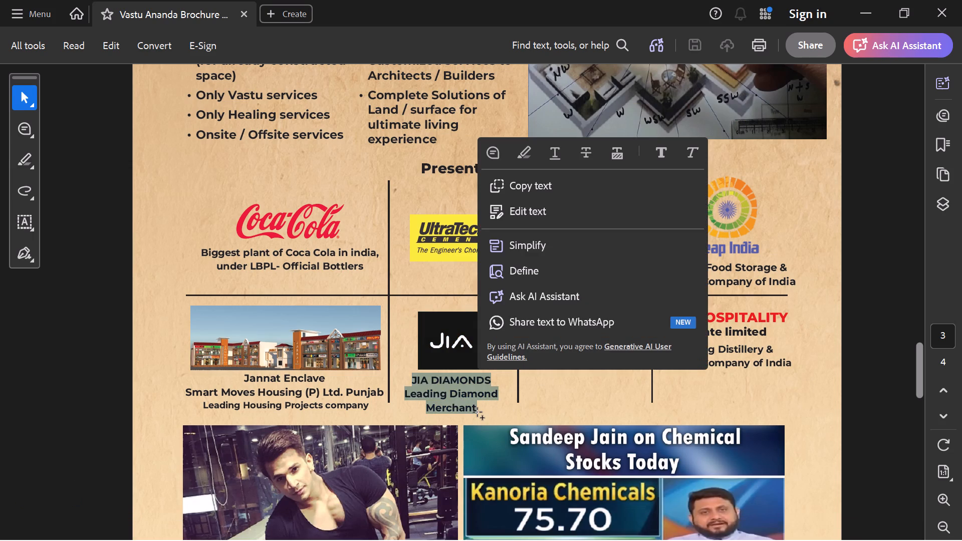
pyautogui.hotkey('ctrl', 'c')
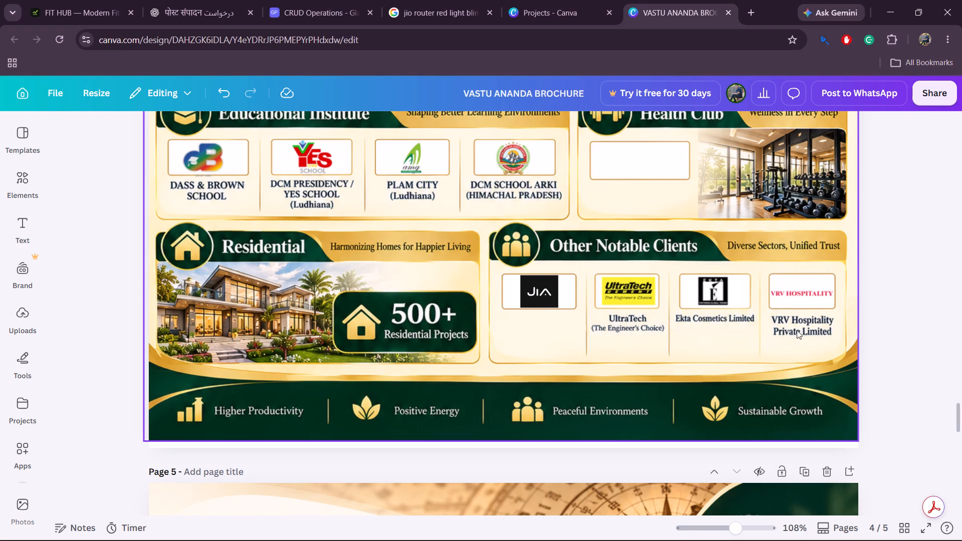
# Add a heading text box to page 4 in Canva and replace its placeholder with the copied JIA DIAMONDS caption.
pyautogui.scroll(6, 695, 303)
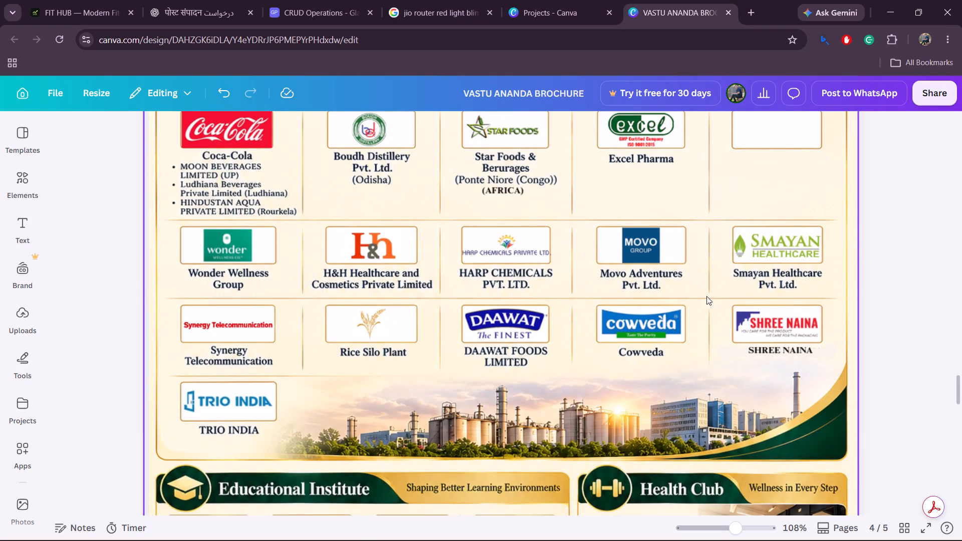
pyautogui.scroll(1, 706, 296)
pyautogui.click(21, 233)
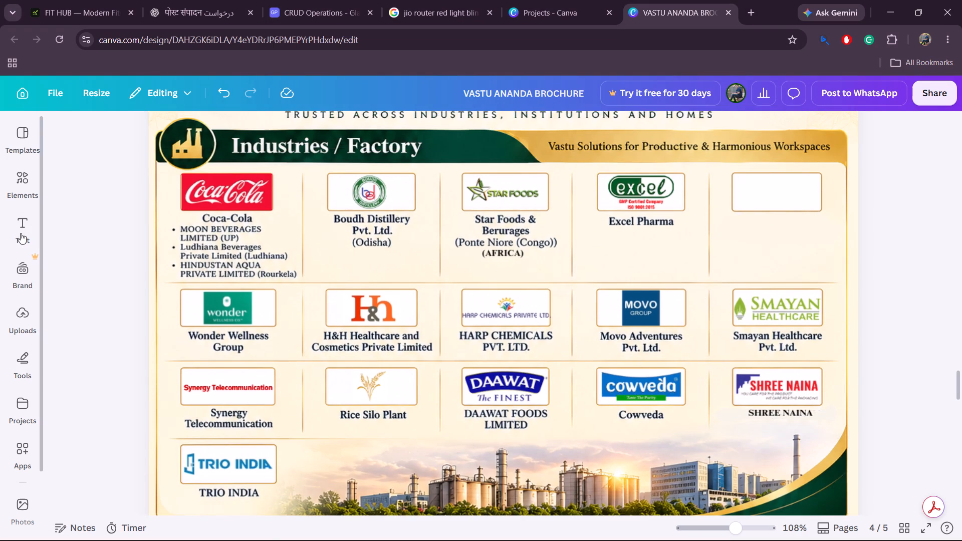
pyautogui.click(168, 326)
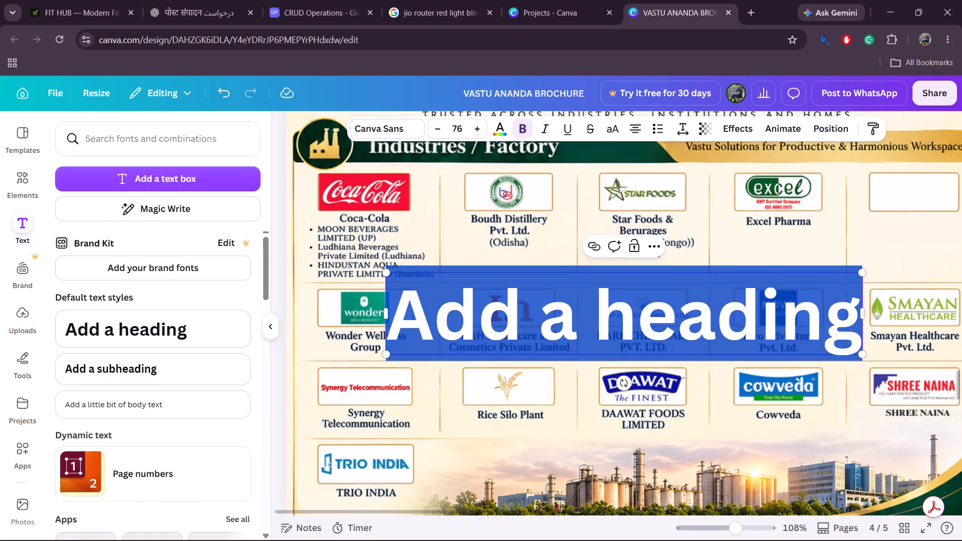
pyautogui.hotkey('ctrl', 'v')
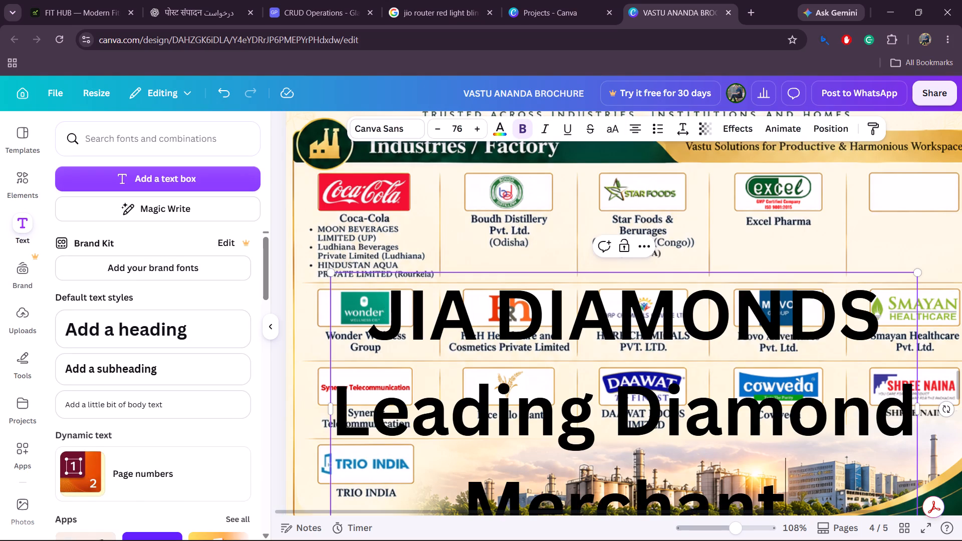
# Shrink the JIA DIAMONDS caption to about size 19.8 and move it below the JIA logo in Other Notable Clients.
pyautogui.scroll(-2, 670, 354)
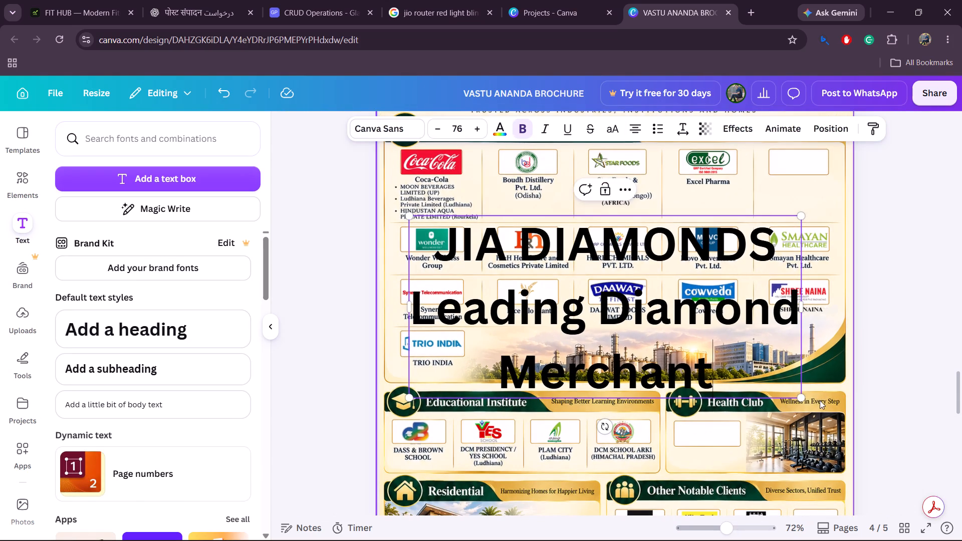
pyautogui.moveTo(804, 399); pyautogui.dragTo(520, 252)
pyautogui.moveTo(454, 238); pyautogui.dragTo(512, 314)
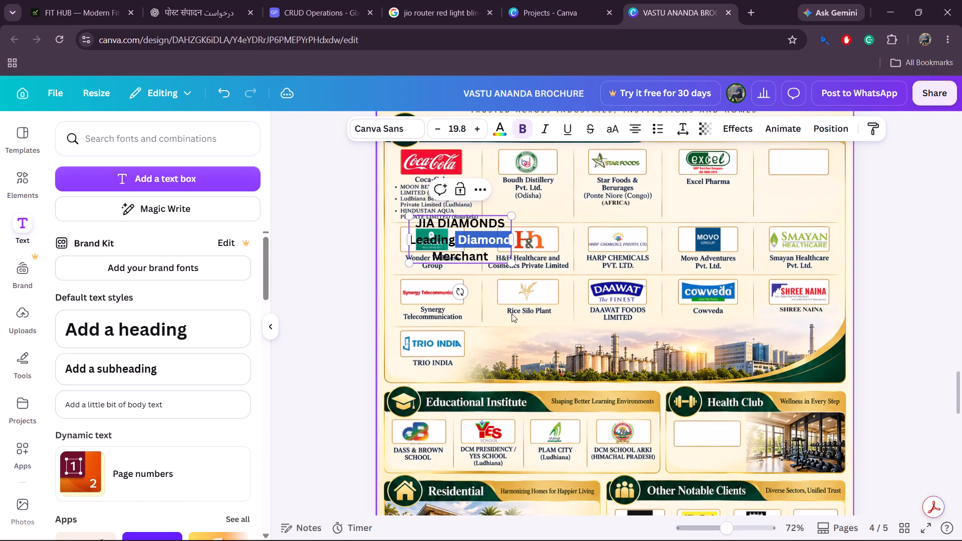
pyautogui.moveTo(512, 314); pyautogui.dragTo(535, 348)
pyautogui.click(904, 223)
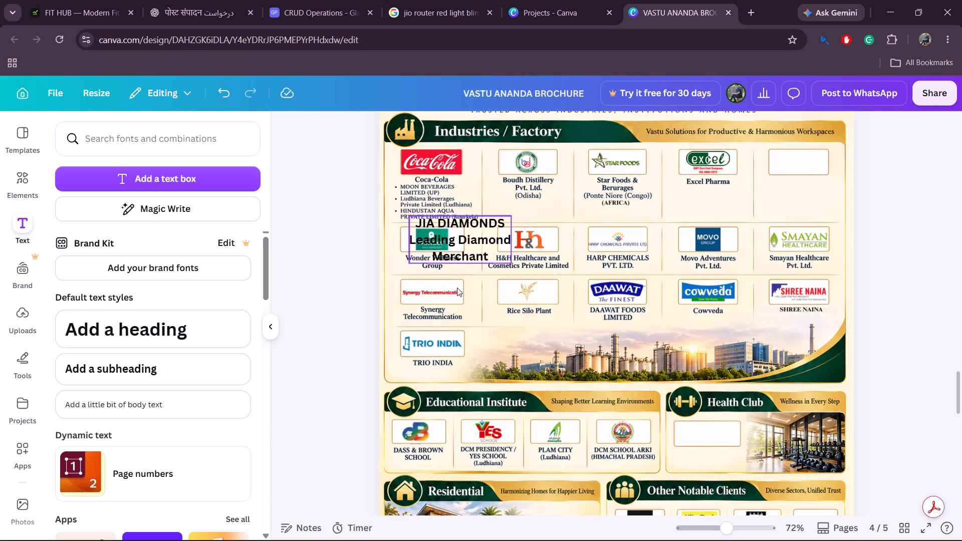
pyautogui.moveTo(458, 244); pyautogui.dragTo(639, 446)
pyautogui.scroll(-2, 626, 455)
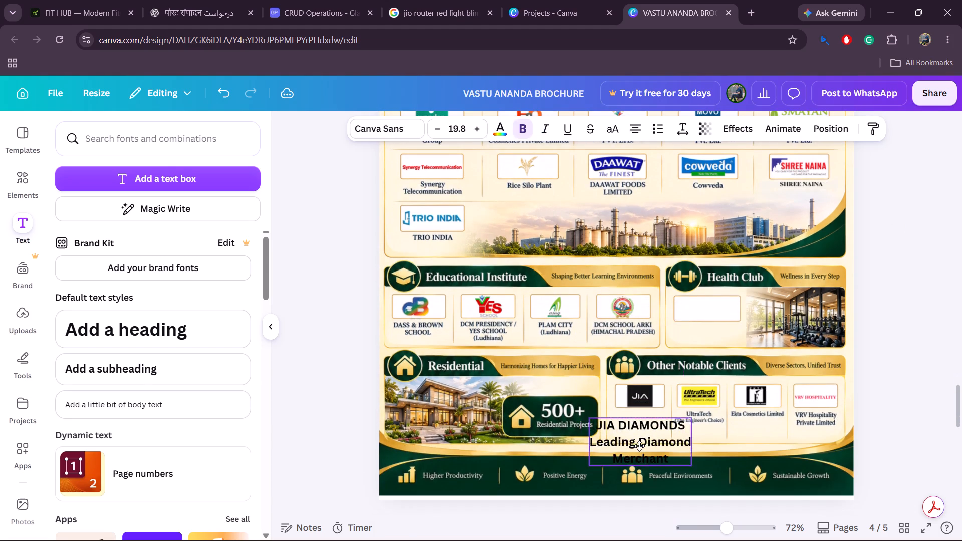
pyautogui.moveTo(639, 446); pyautogui.dragTo(641, 444)
# Reduce the JIA DIAMONDS caption to about size 6.9 and centre it directly beneath the JIA logo box.
pyautogui.moveTo(690, 459); pyautogui.dragTo(648, 425)
pyautogui.moveTo(621, 434); pyautogui.dragTo(640, 434)
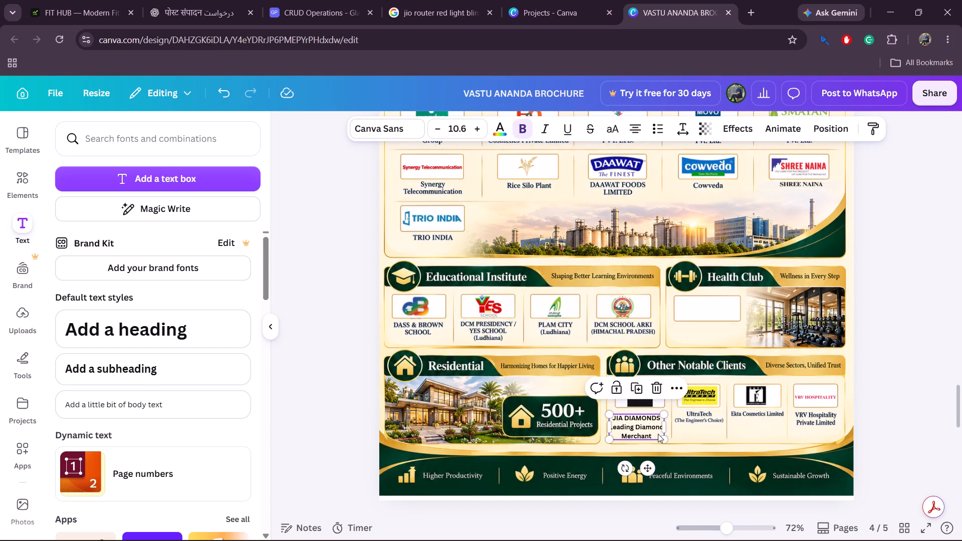
pyautogui.click(661, 434)
pyautogui.moveTo(660, 436); pyautogui.dragTo(643, 422)
pyautogui.scroll(1, 641, 422)
pyautogui.hscroll(-1, 641, 422)
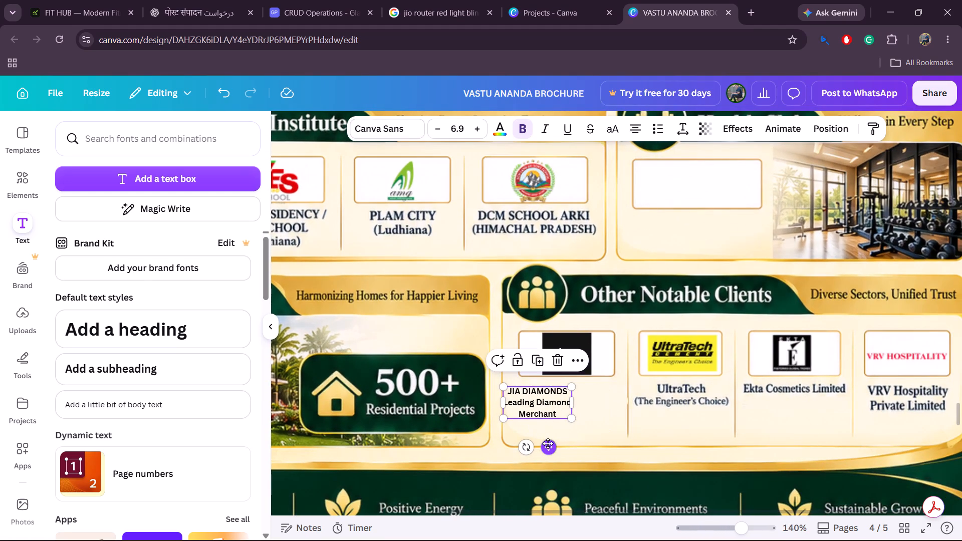
pyautogui.moveTo(548, 443); pyautogui.dragTo(581, 440)
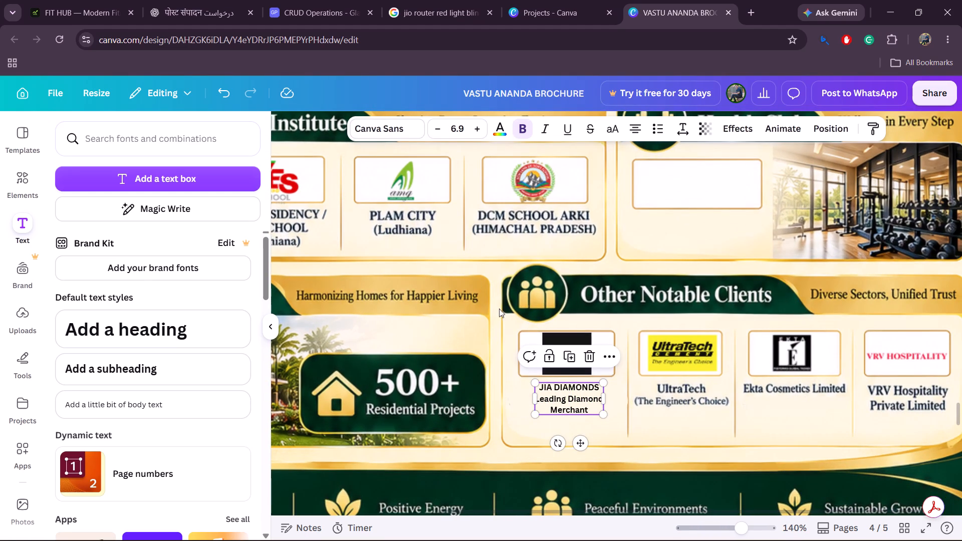
# Try Times New Roman MT on the whole JIA DIAMONDS caption, and set its font to Georgia Pro.
pyautogui.tripleClick(556, 390)
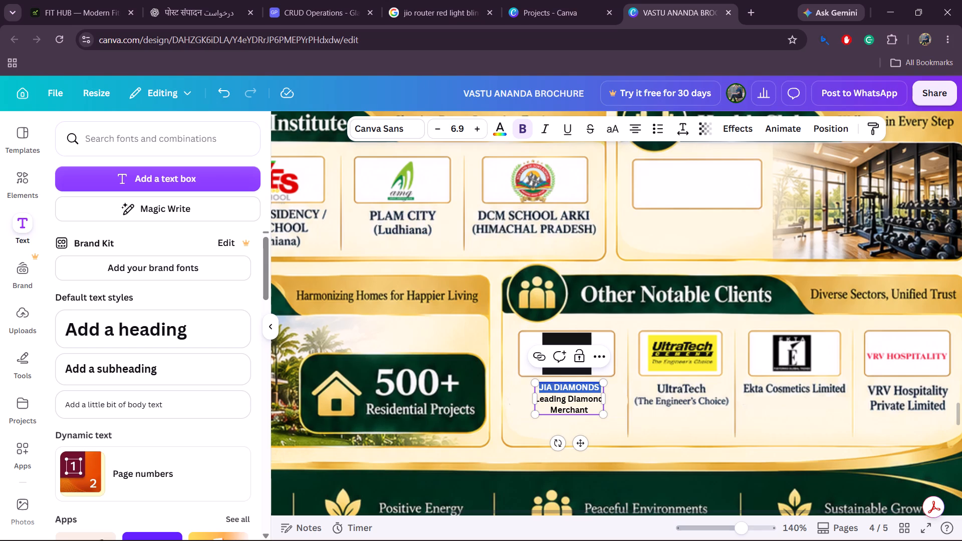
pyautogui.hotkey('ctrl', 'a')
pyautogui.click(414, 133)
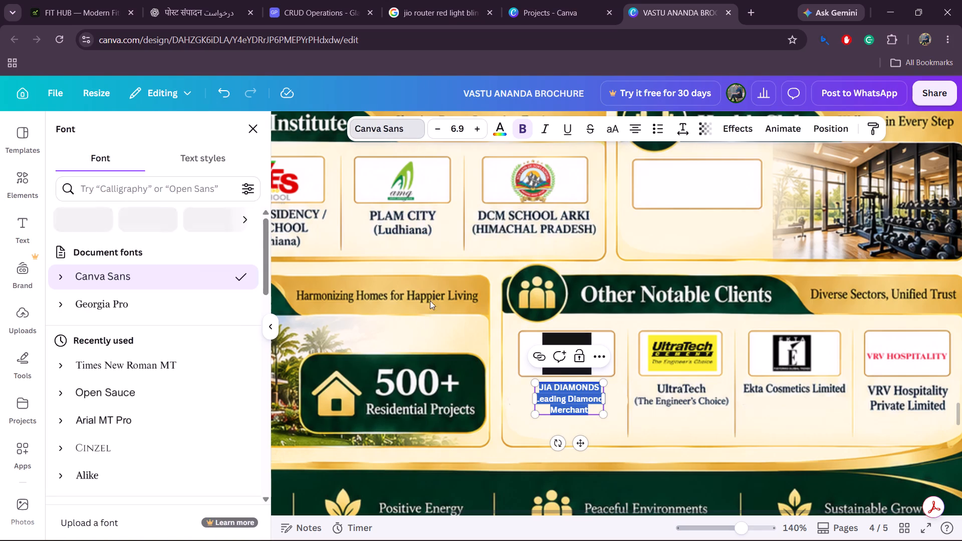
pyautogui.click(147, 365)
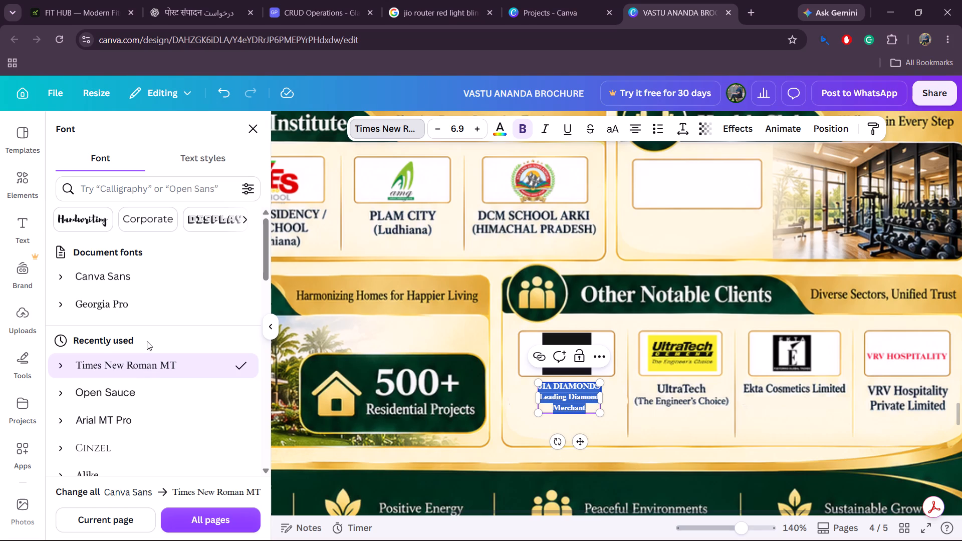
pyautogui.click(134, 302)
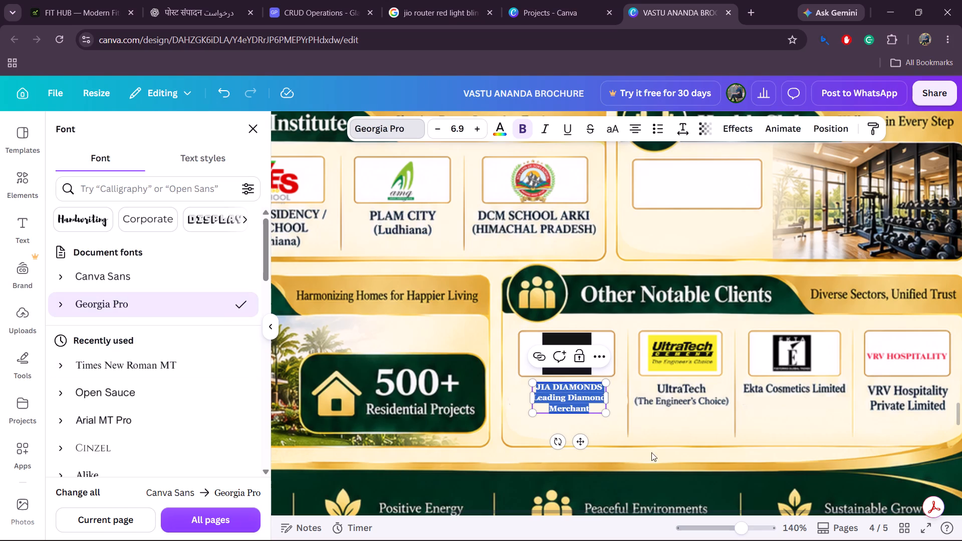
# Open a new browser tab and search Google for "leap india".
pyautogui.click(654, 443)
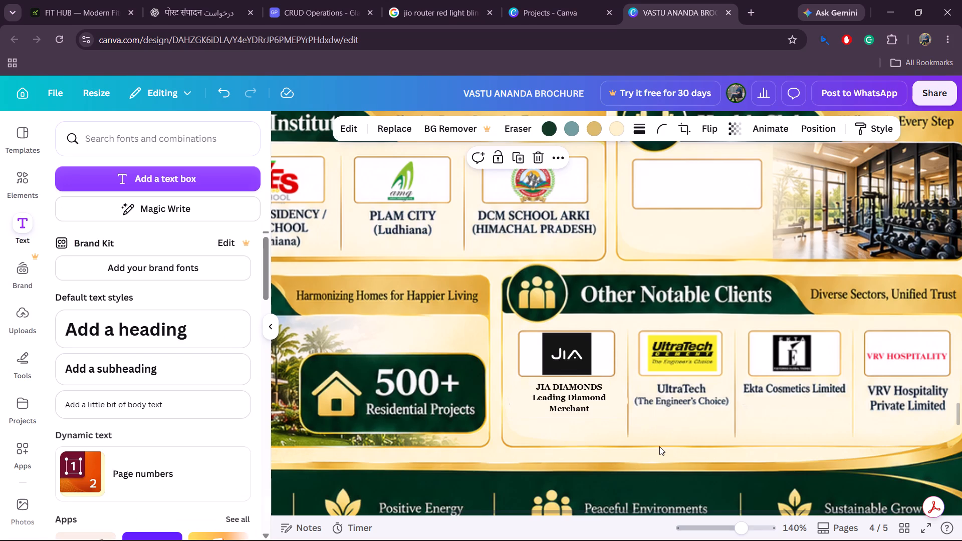
pyautogui.scroll(3, 591, 431)
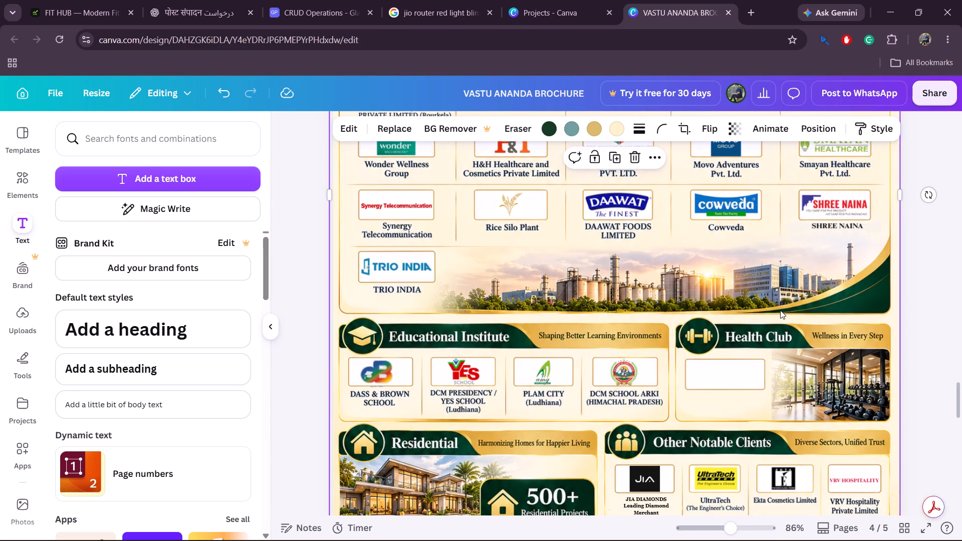
pyautogui.scroll(2, 780, 310)
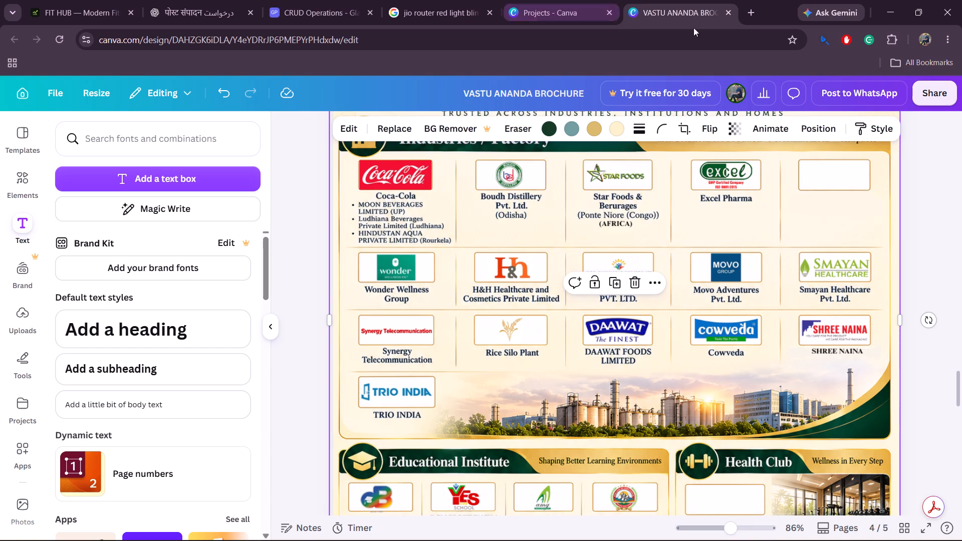
pyautogui.click(746, 10)
pyautogui.click(407, 246)
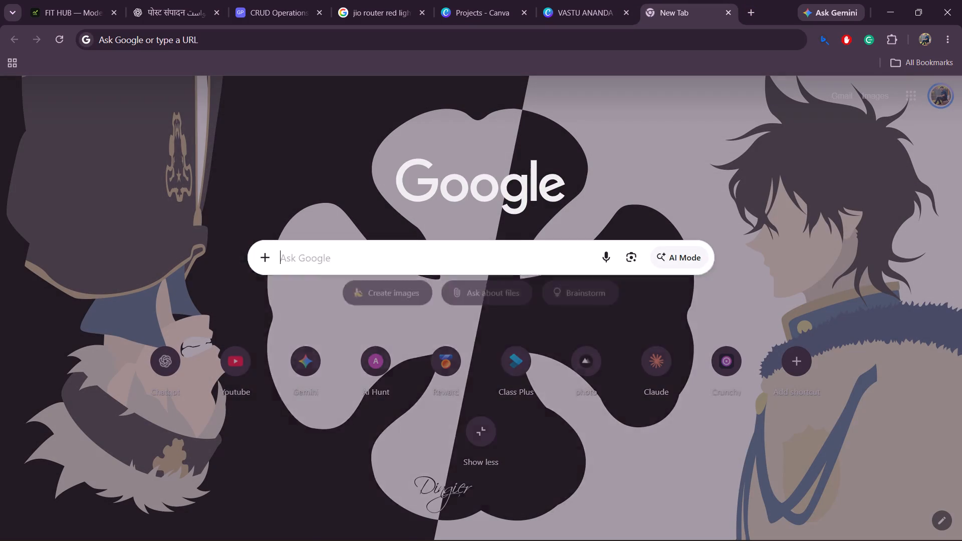
pyautogui.write('lea')
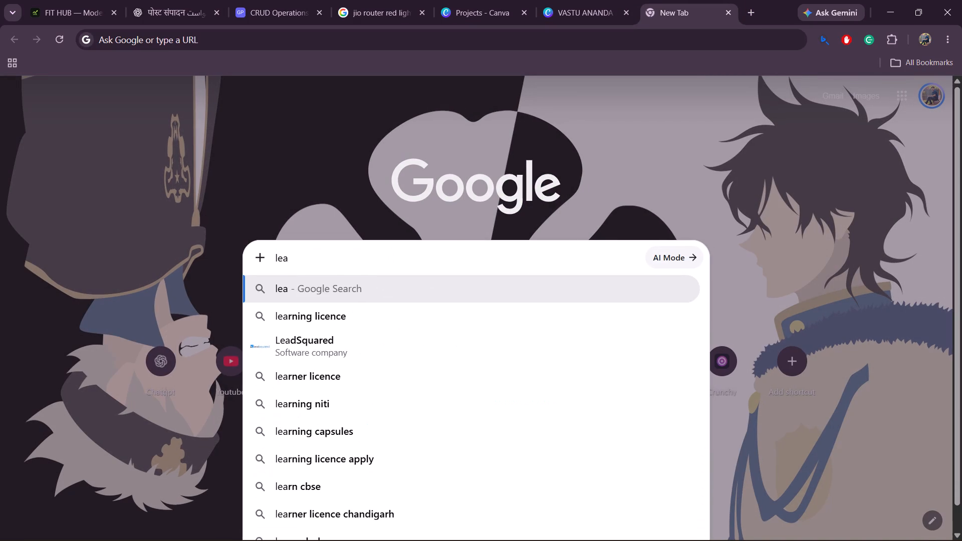
pyautogui.write('p in')
pyautogui.press('Tab')
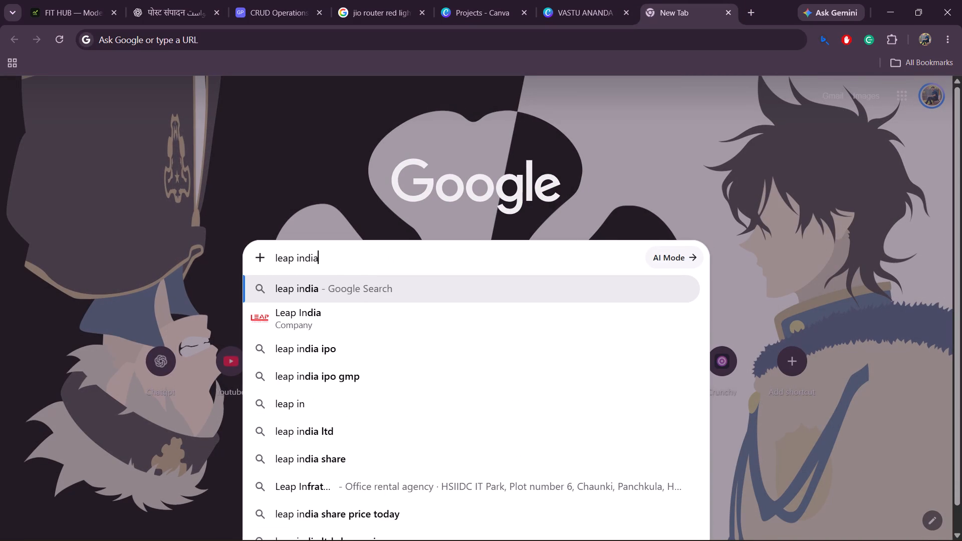
pyautogui.press('Return')
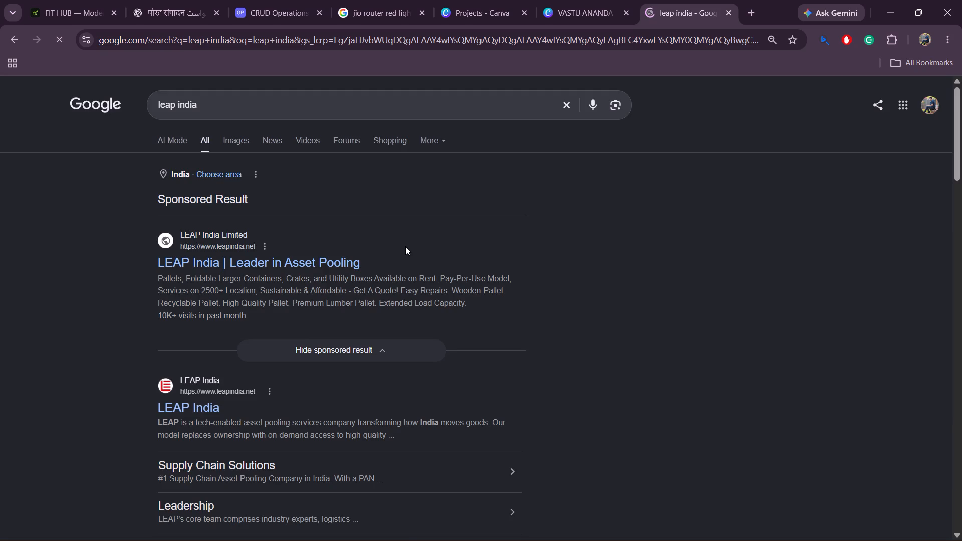
# Look through the web search results for Leap India for the company and its branding.
pyautogui.scroll(-9, 362, 317)
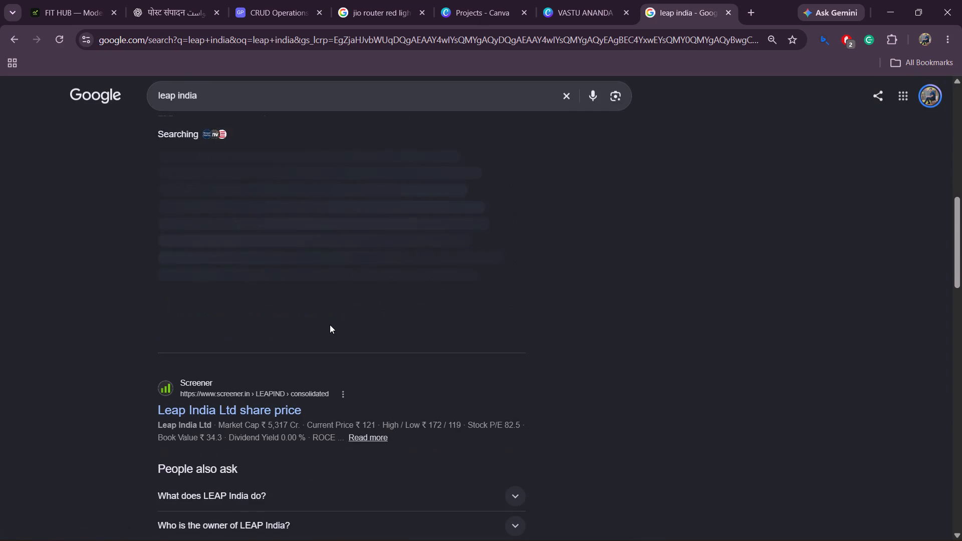
pyautogui.scroll(-12, 330, 326)
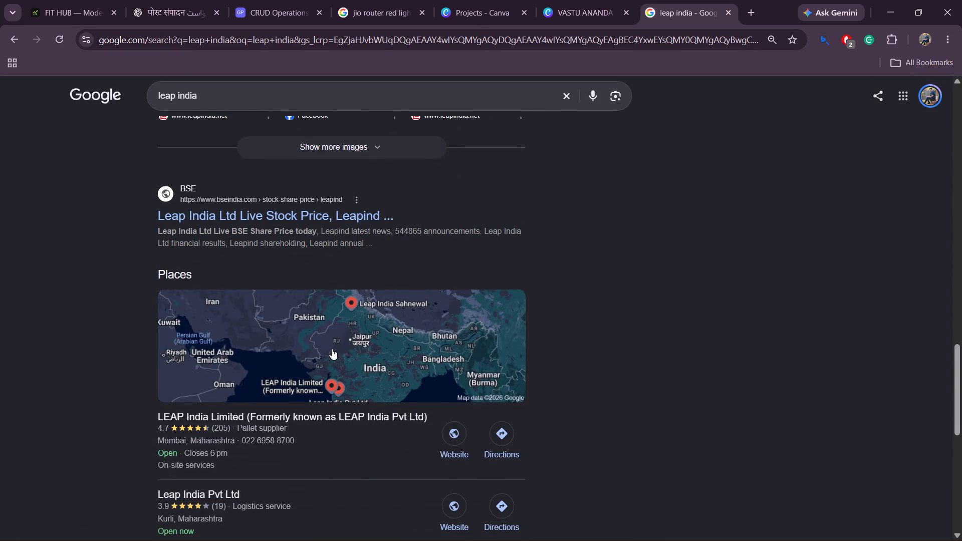
pyautogui.scroll(-9, 322, 351)
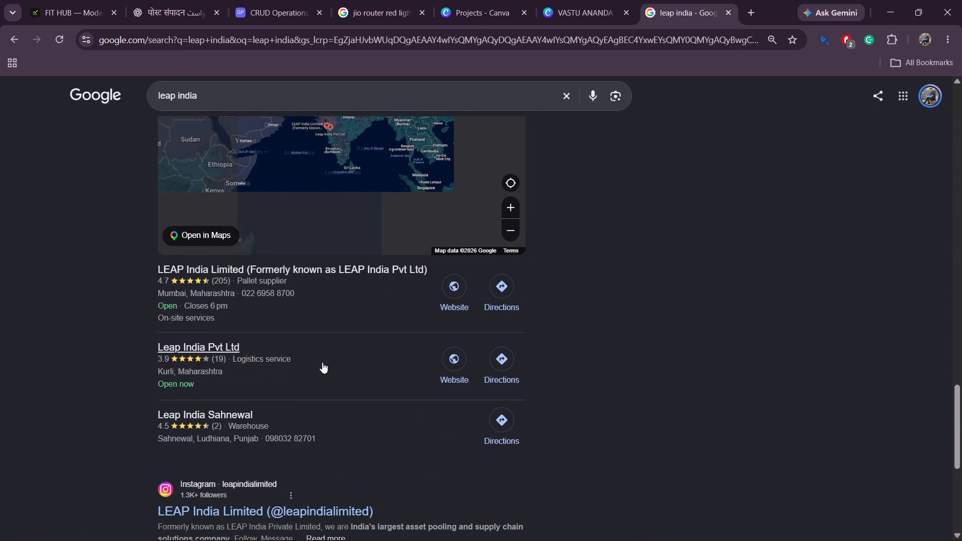
pyautogui.scroll(-5, 322, 362)
pyautogui.scroll(20, 322, 362)
pyautogui.scroll(9, 322, 362)
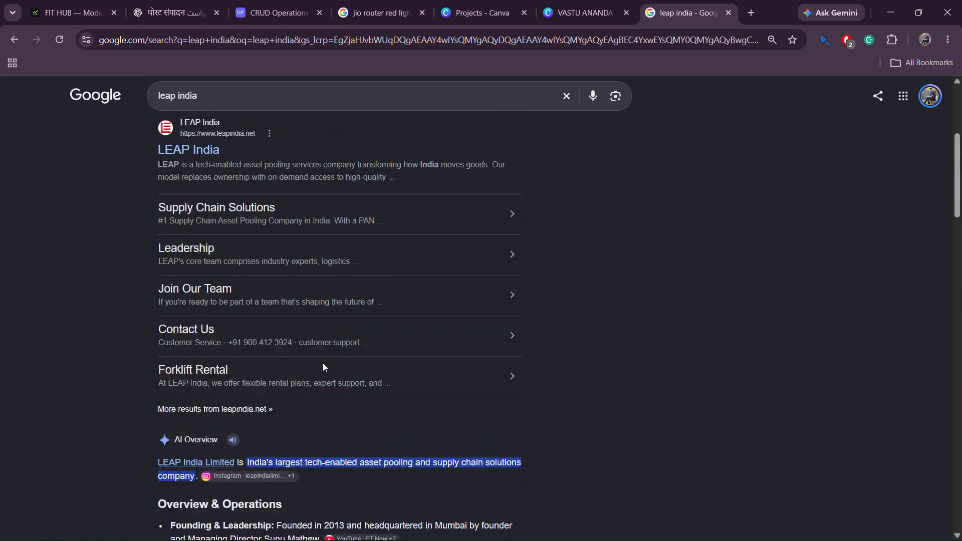
pyautogui.scroll(15, 323, 363)
# Switch to the image results, open the Leap India Food & Logistics Limited page on LinkedIn, and copy its profile logo.
pyautogui.click(237, 137)
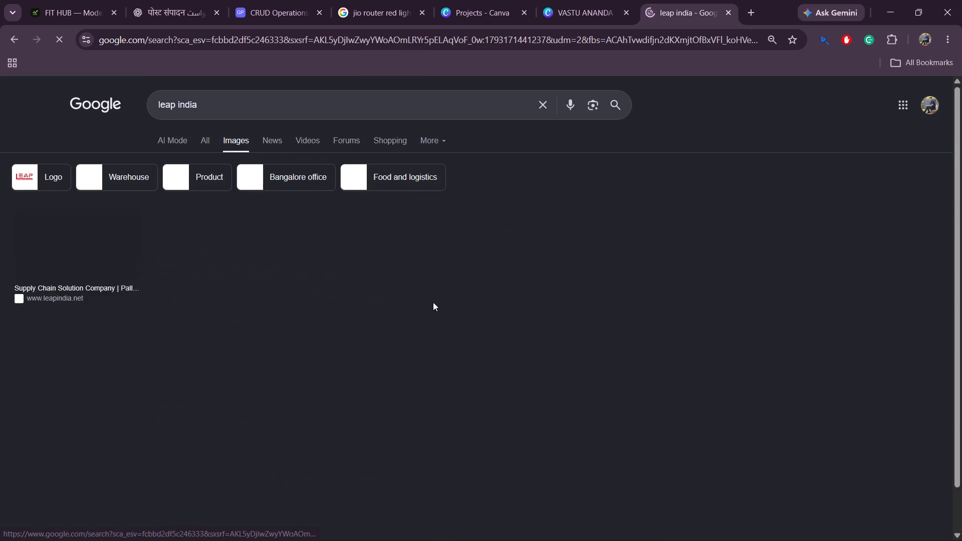
pyautogui.scroll(-3, 523, 340)
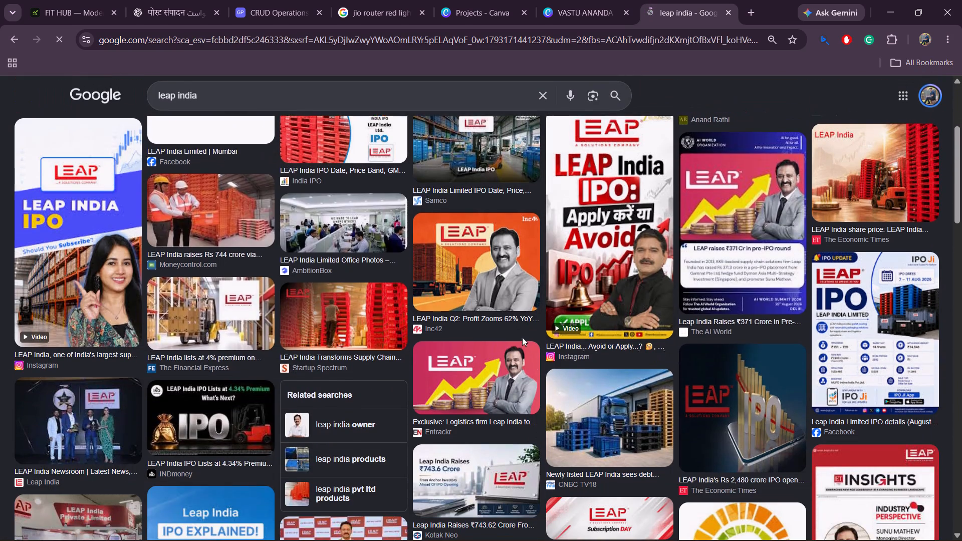
pyautogui.scroll(-5, 578, 329)
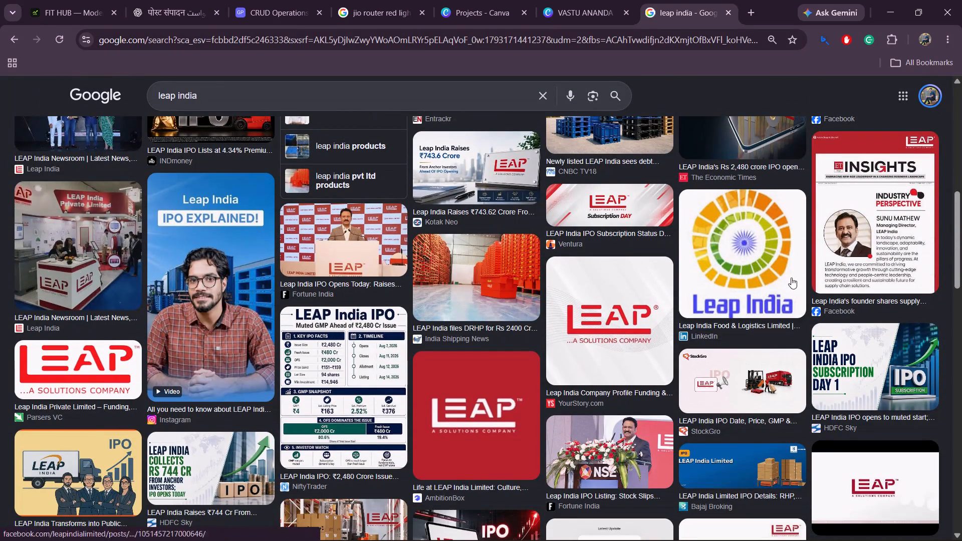
pyautogui.click(771, 266)
pyautogui.click(774, 286)
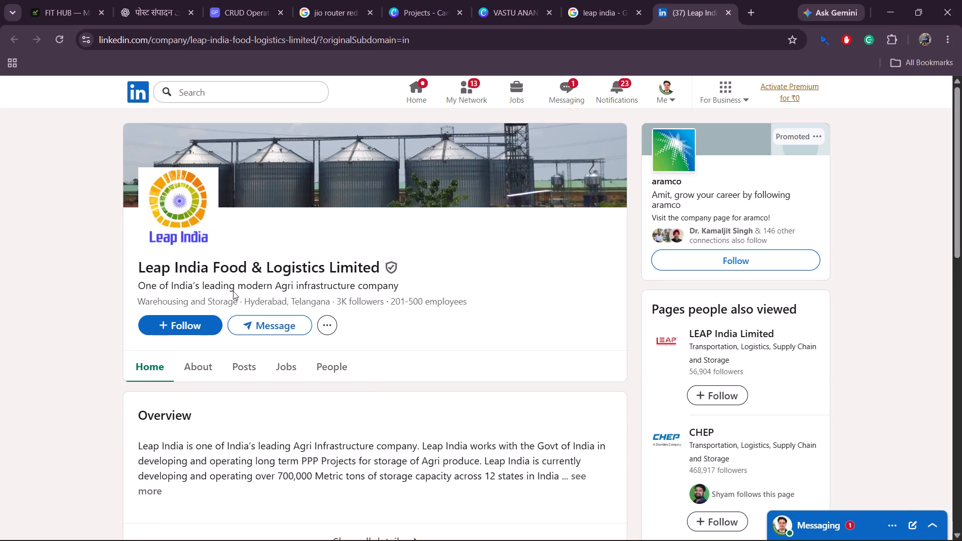
pyautogui.rightClick(171, 204)
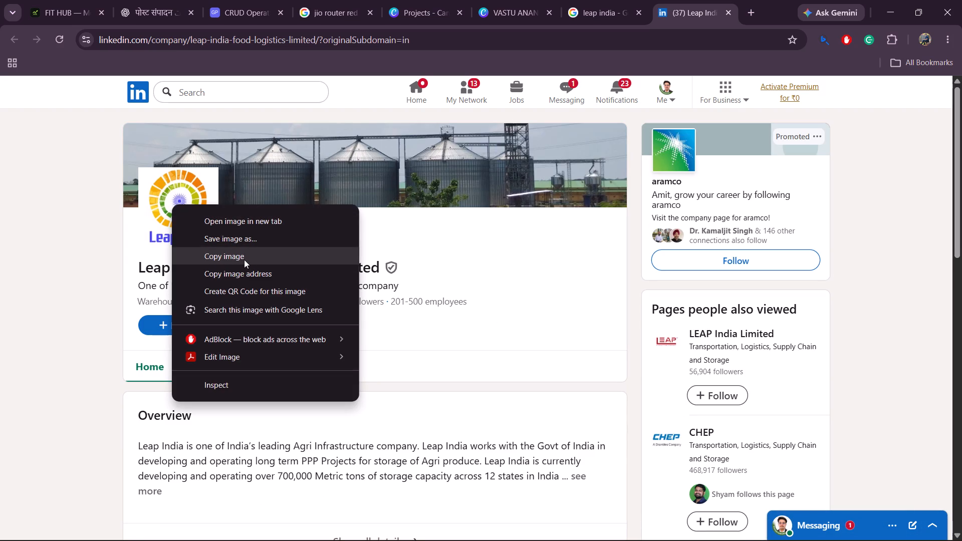
pyautogui.click(244, 259)
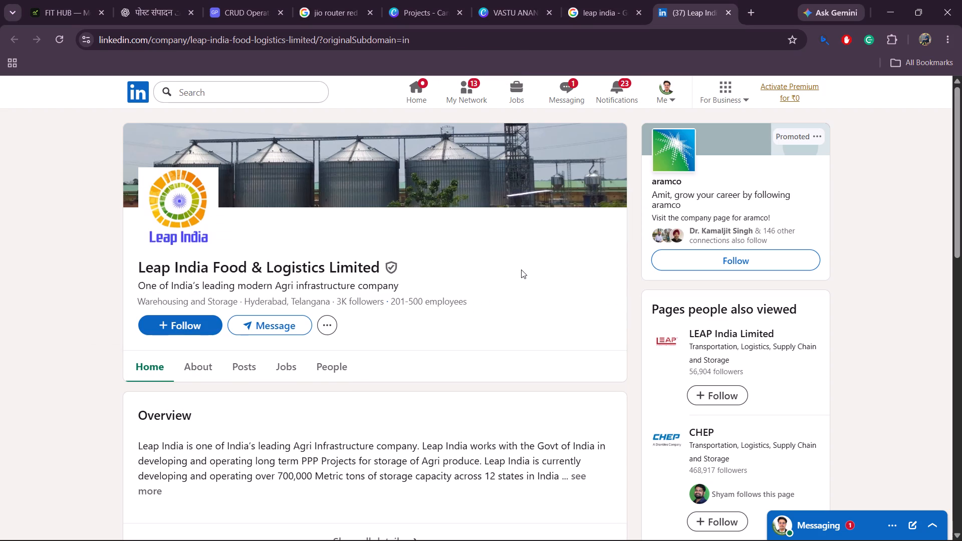
# Paste the Leap India logo onto page 4 in Canva and shrink it into the empty Industries / Factory box beside Excel Pharma.
pyautogui.click(527, 0)
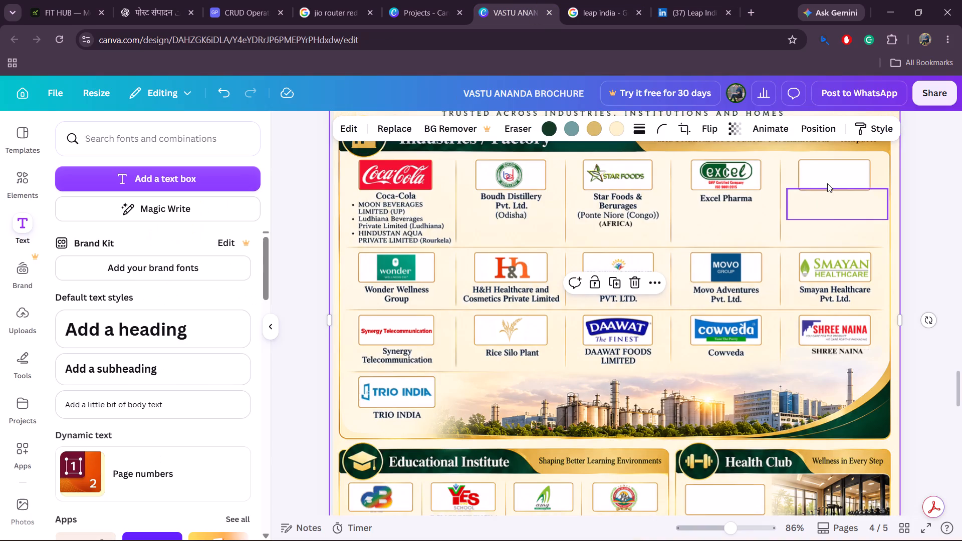
pyautogui.click(906, 236)
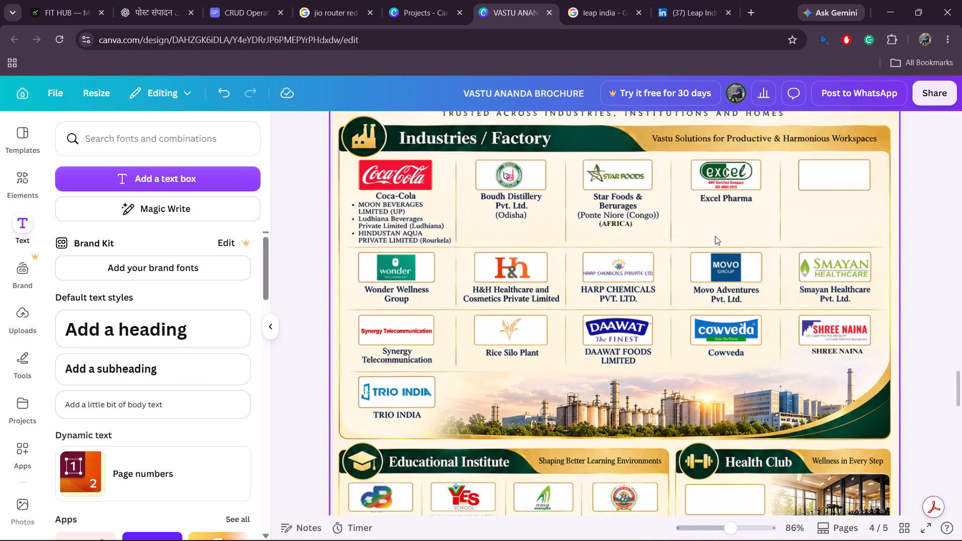
pyautogui.hotkey('ctrl', 'v')
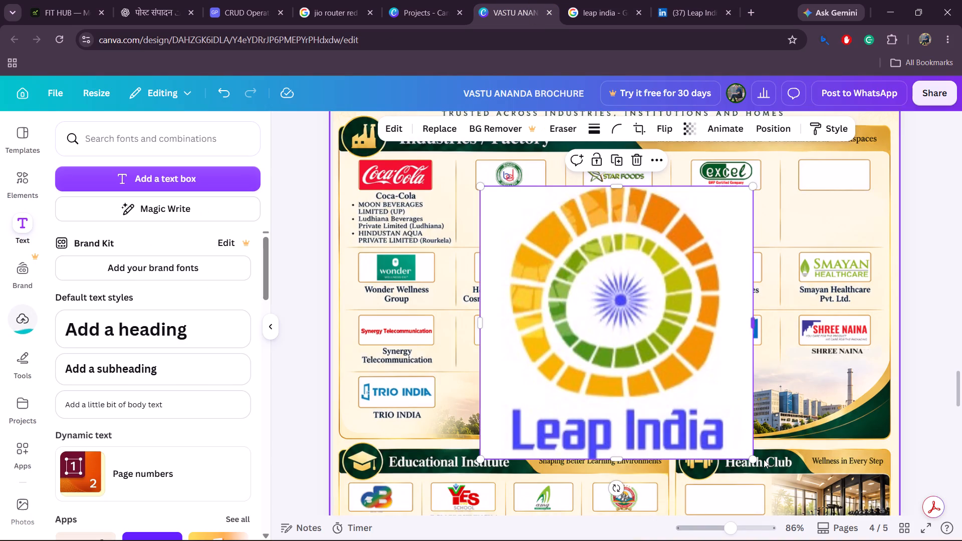
pyautogui.moveTo(755, 459); pyautogui.dragTo(555, 185)
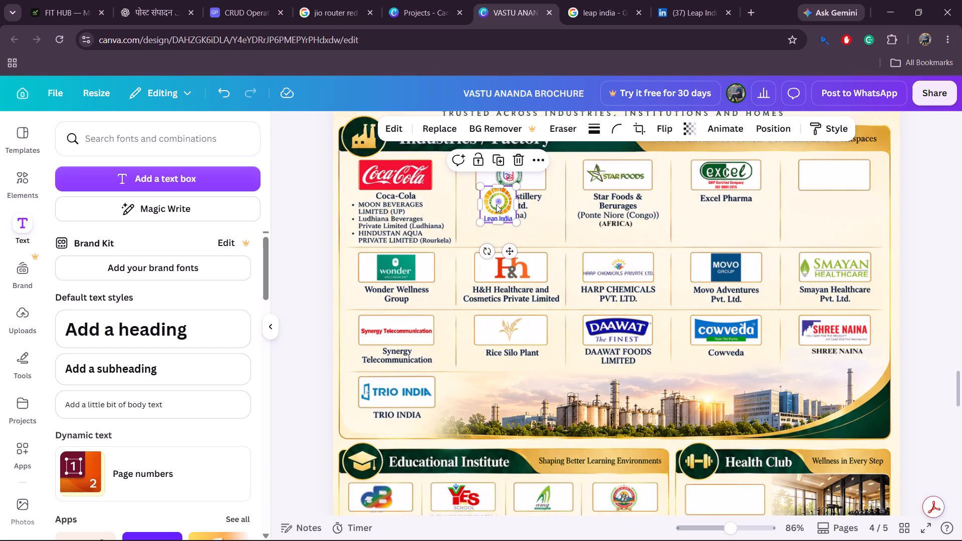
pyautogui.moveTo(508, 255); pyautogui.dragTo(845, 230)
pyautogui.moveTo(852, 201); pyautogui.dragTo(843, 186)
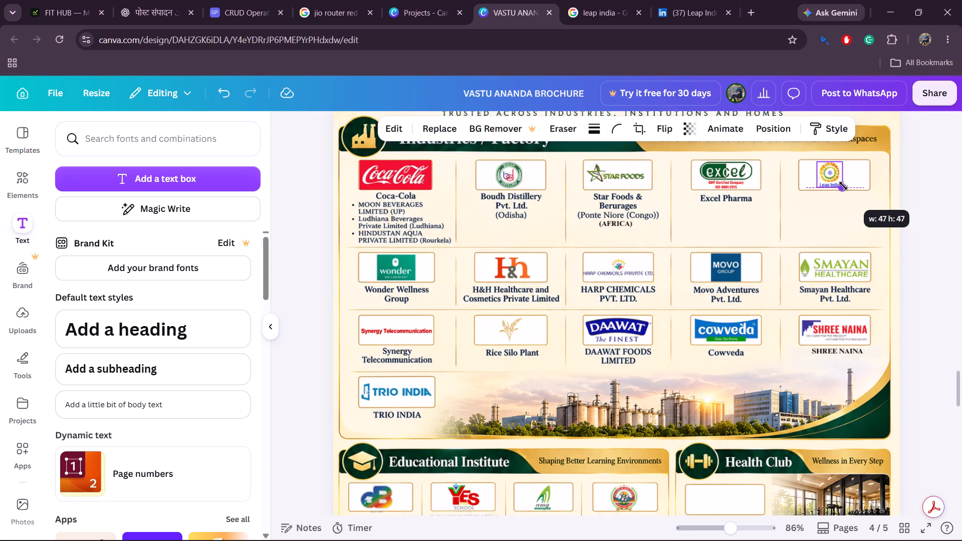
pyautogui.moveTo(843, 186); pyautogui.dragTo(846, 188)
pyautogui.click(911, 186)
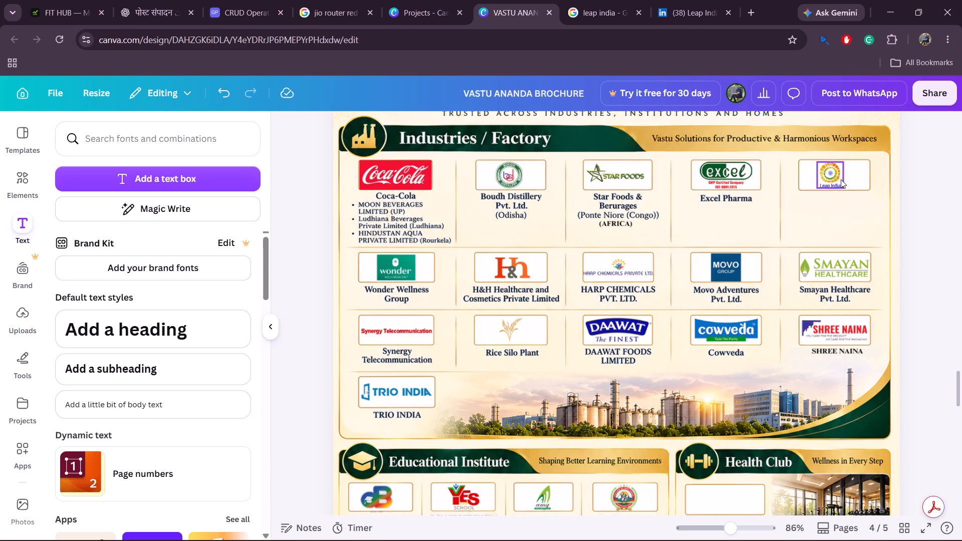
# Nudge the Leap India logo sideways in small increments to centre it horizontally within its client box.
pyautogui.click(841, 179)
pyautogui.press('Right')
pyautogui.press('Right')
pyautogui.press('Right')
pyautogui.press('Right')
pyautogui.press('Right')
pyautogui.press('Right')
pyautogui.press('Right')
pyautogui.press('Right')
pyautogui.press('Right')
pyautogui.press('Right')
pyautogui.press('Right')
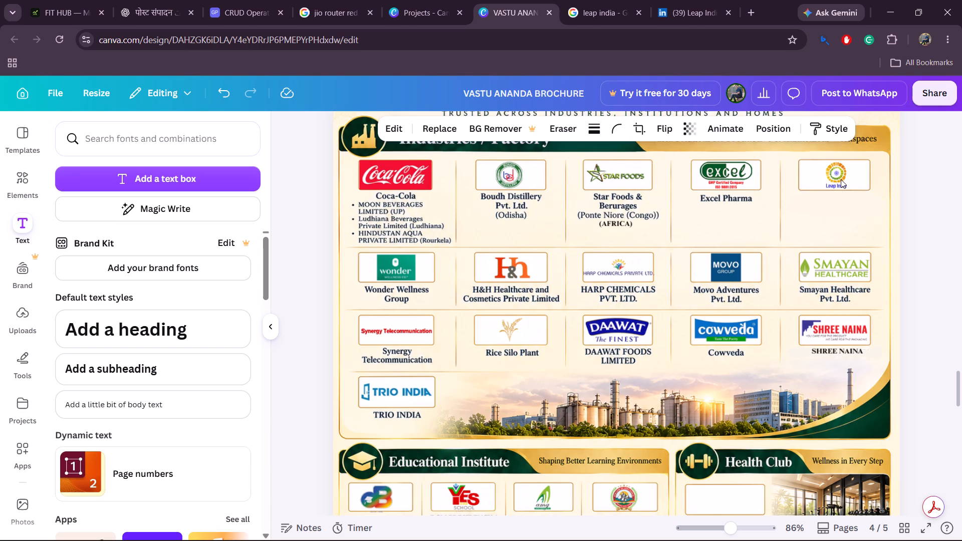
pyautogui.press('Left')
pyautogui.press('Right')
pyautogui.press('Right')
pyautogui.press('Right')
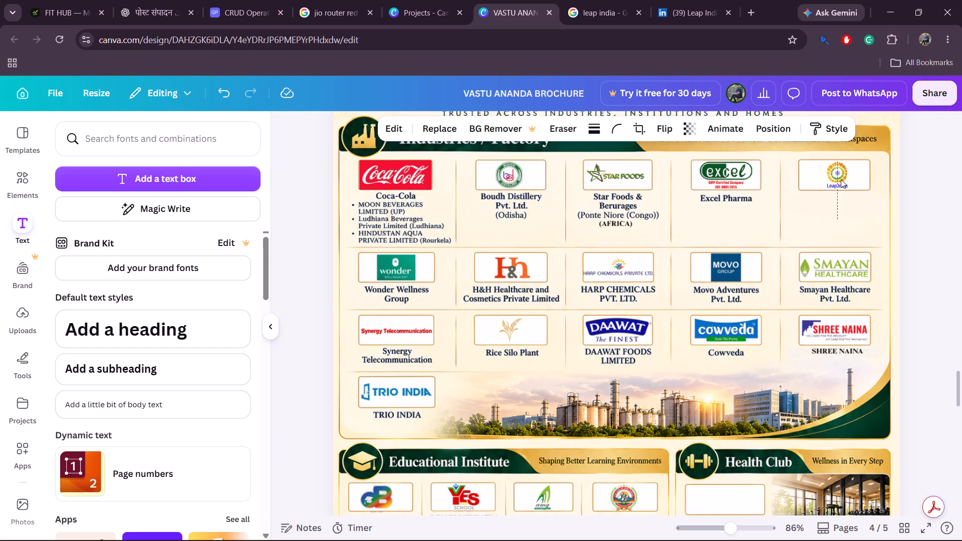
pyautogui.press('Left')
pyautogui.press('Right')
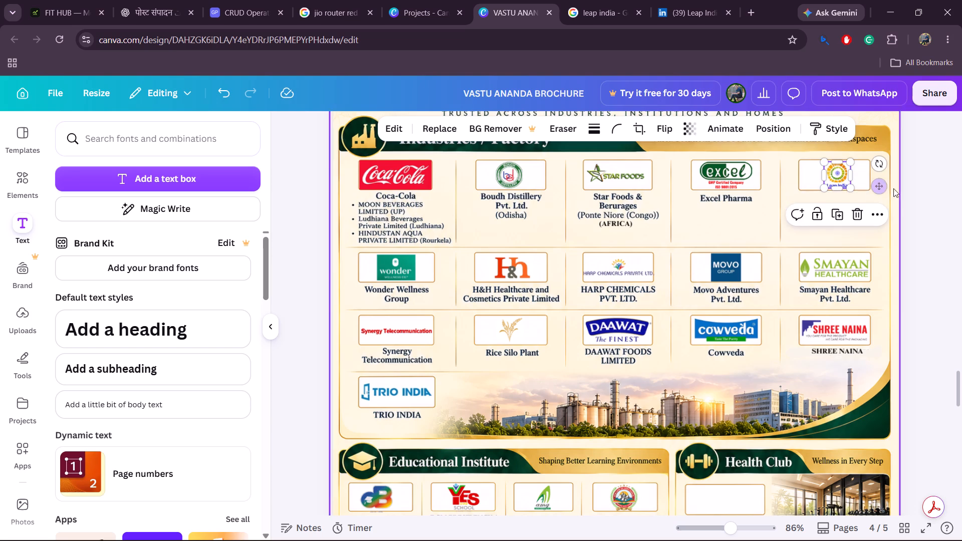
pyautogui.click(916, 180)
pyautogui.click(832, 176)
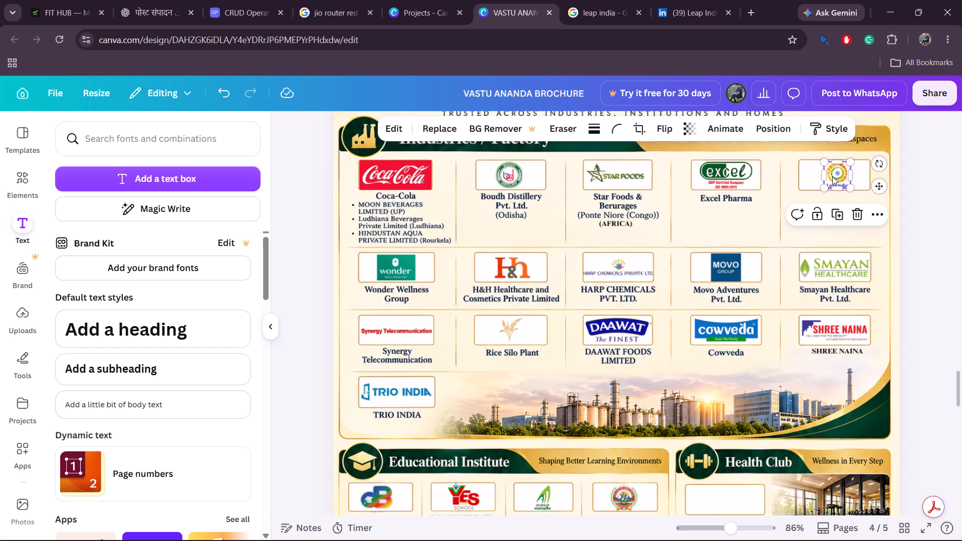
pyautogui.press('Left')
pyautogui.press('Left')
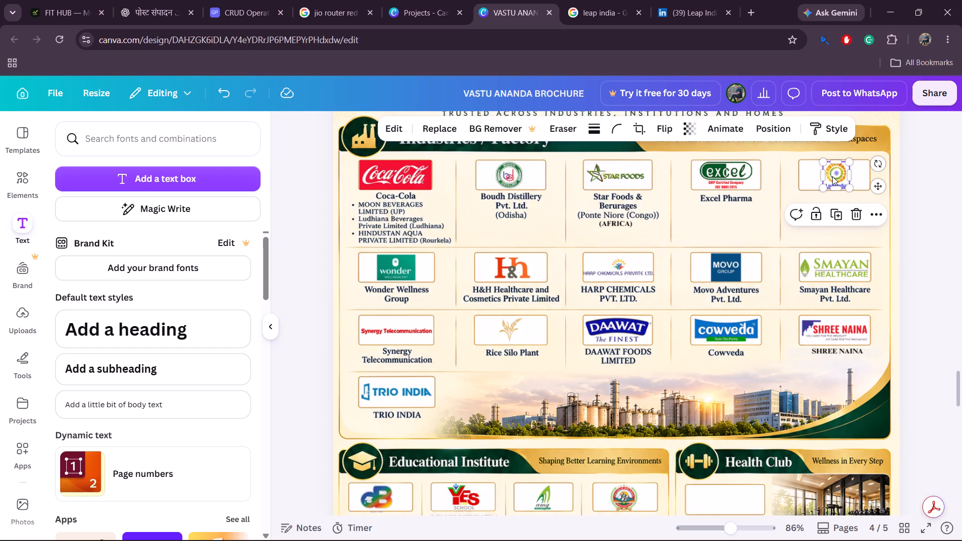
pyautogui.click(901, 175)
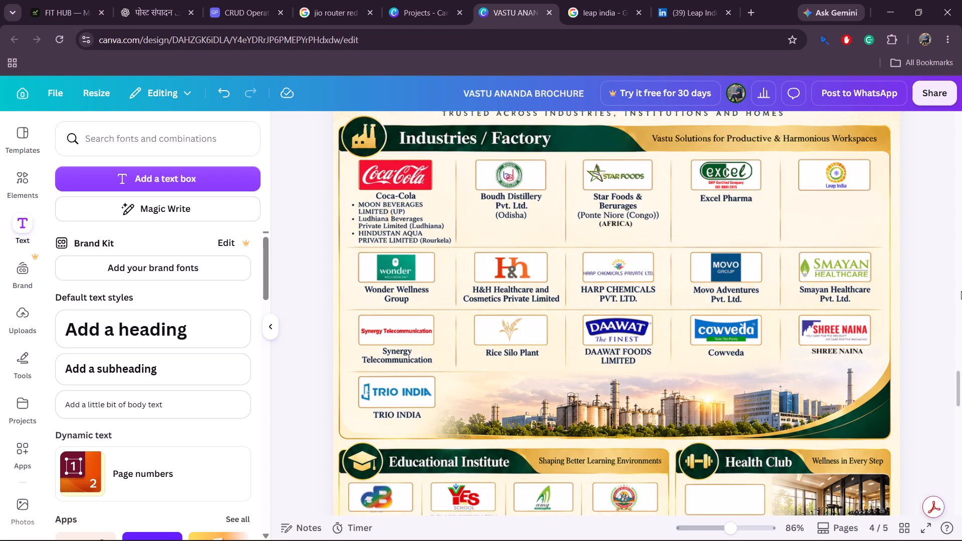
pyautogui.click(837, 179)
pyautogui.press('Left')
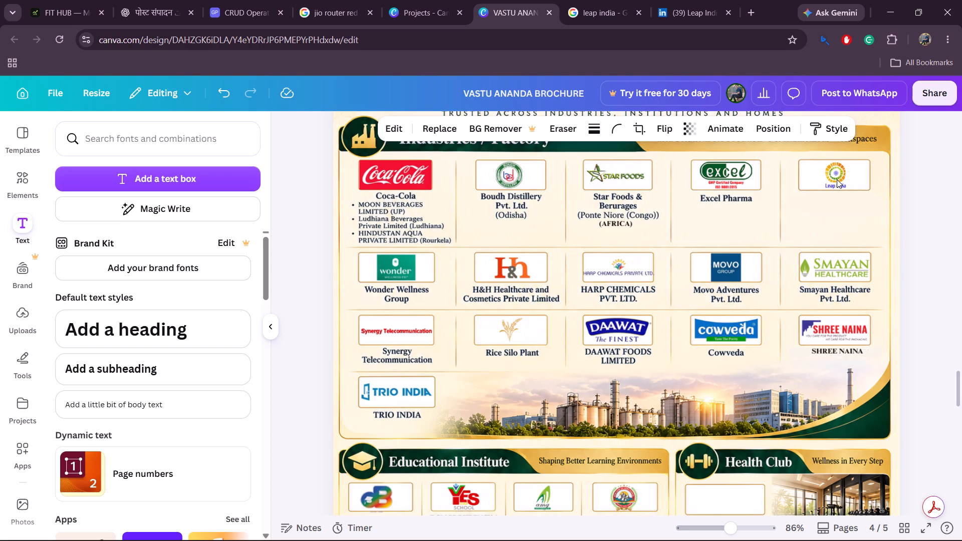
pyautogui.press('Left')
pyautogui.click(930, 170)
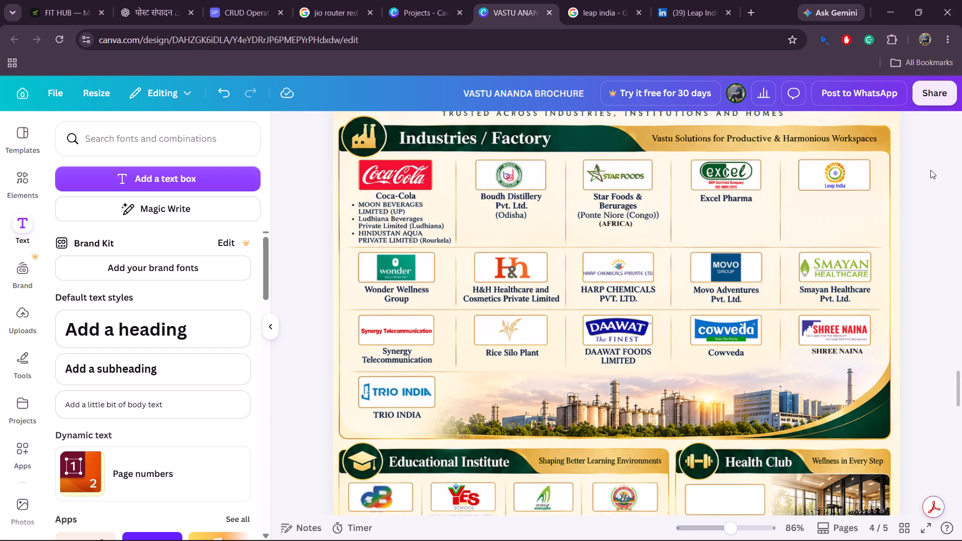
# Duplicate the JIA DIAMONDS caption from Other Notable Clients and move the copy directly beneath the Leap India logo box.
pyautogui.scroll(-6, 496, 360)
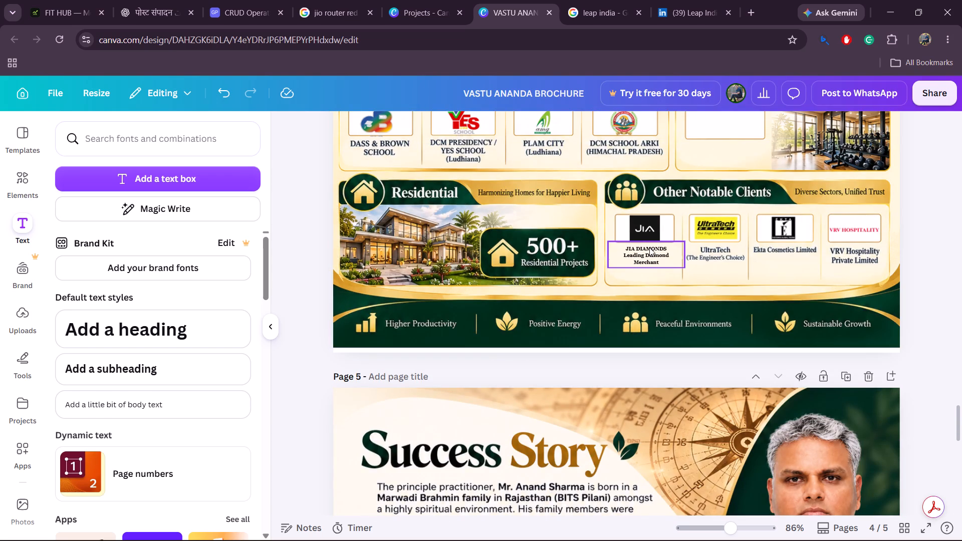
pyautogui.click(649, 247)
pyautogui.click(647, 219)
pyautogui.scroll(2, 664, 227)
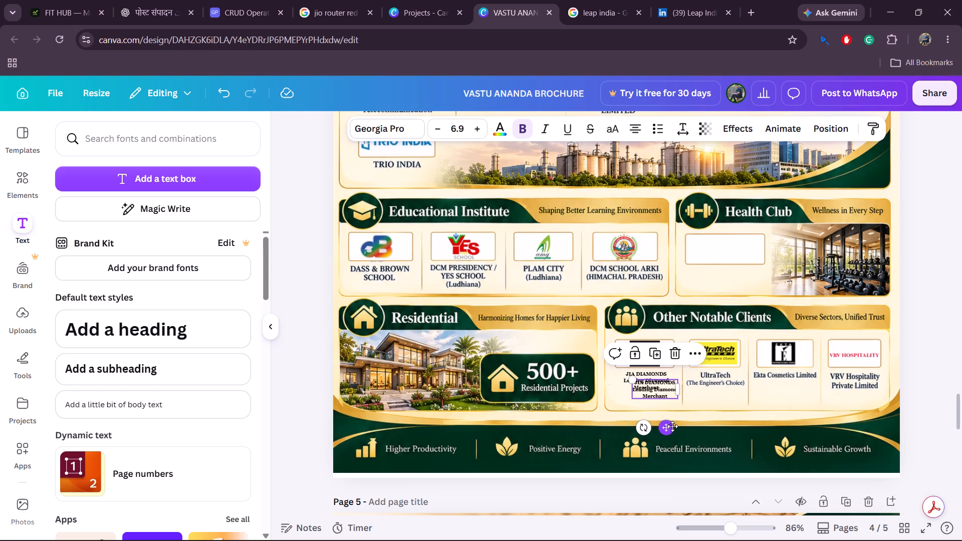
pyautogui.moveTo(670, 427); pyautogui.dragTo(843, 216)
pyautogui.scroll(2, 819, 183)
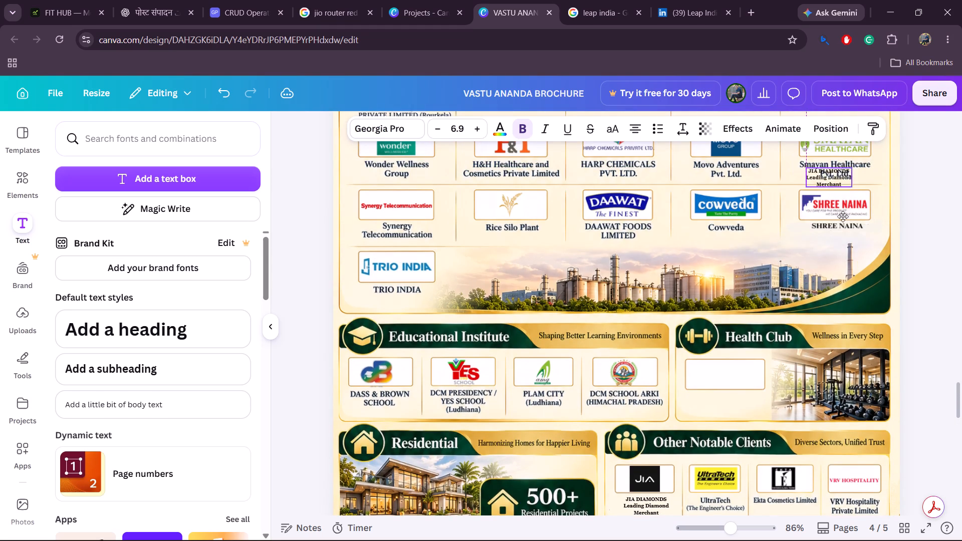
pyautogui.moveTo(843, 216); pyautogui.dragTo(849, 241)
pyautogui.scroll(2, 843, 218)
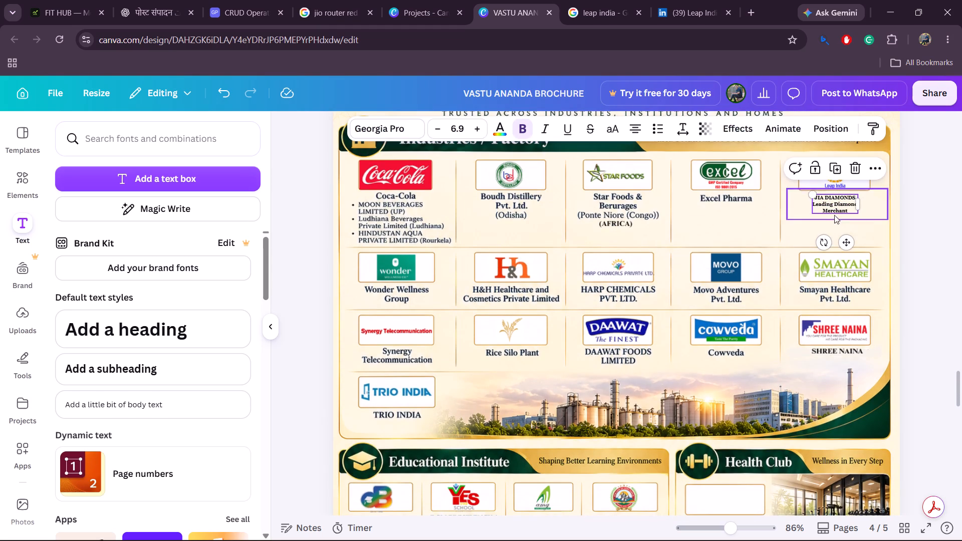
# Replace the duplicated caption's text under the Leap India logo with "Leading Food Storage & Logistics Company of India", copied from the brochure PDF in Acrobat.
pyautogui.doubleClick(834, 202)
pyautogui.hotkey('ctrl', 'v')
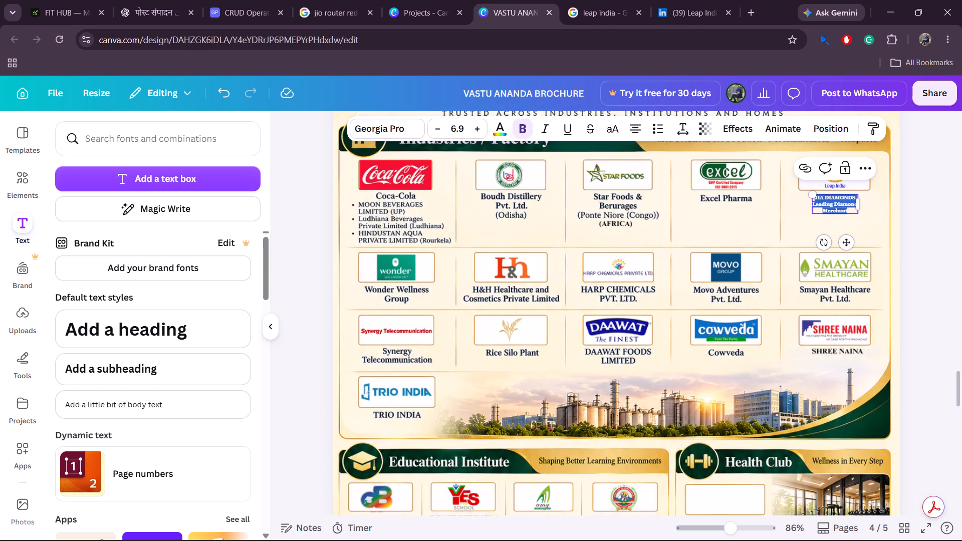
pyautogui.click(592, 0)
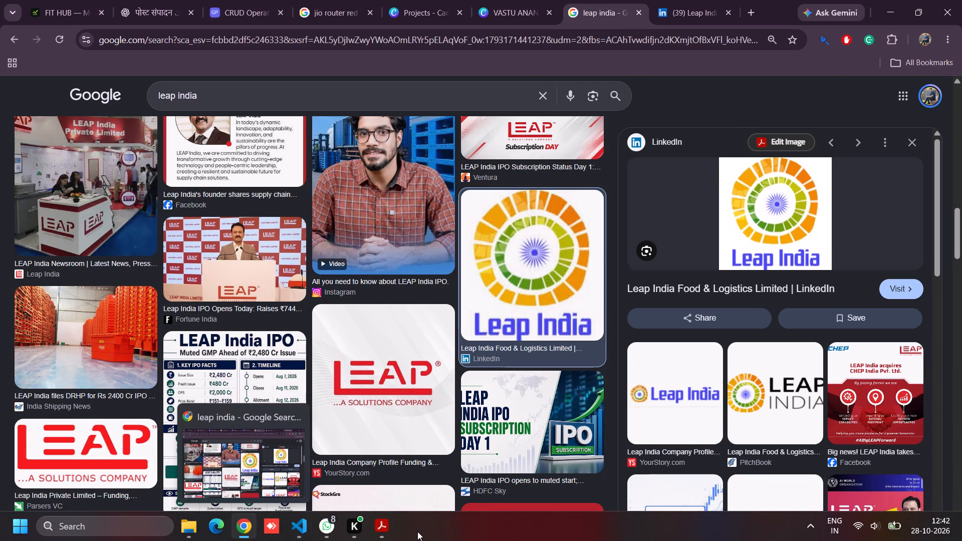
pyautogui.click(385, 535)
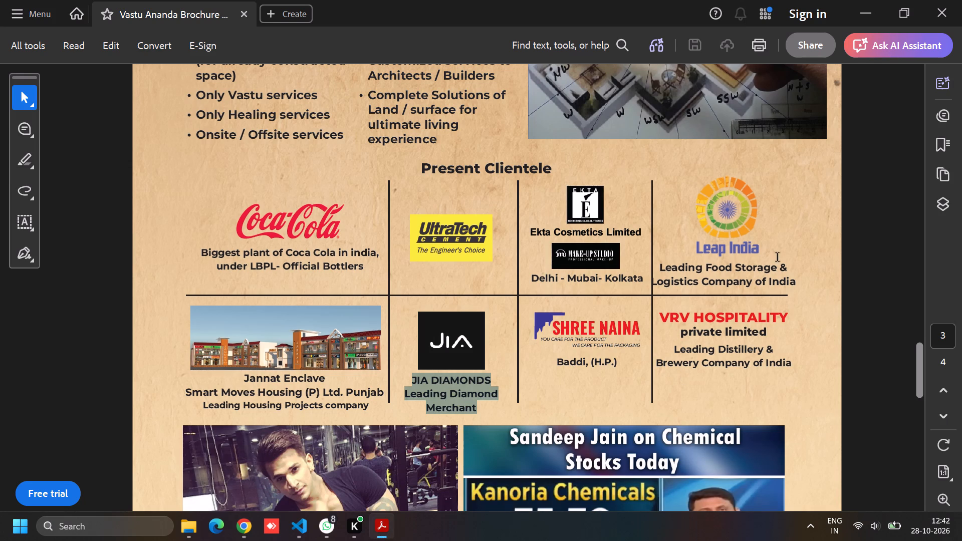
pyautogui.moveTo(802, 283); pyautogui.dragTo(661, 274)
pyautogui.hotkey('ctrl', 'c')
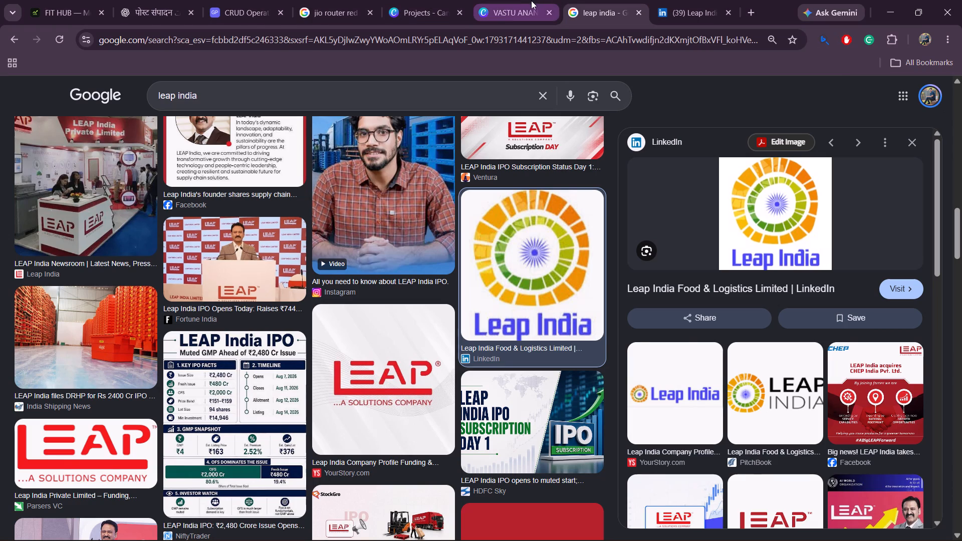
pyautogui.click(525, 1)
pyautogui.hotkey('ctrl', 'v')
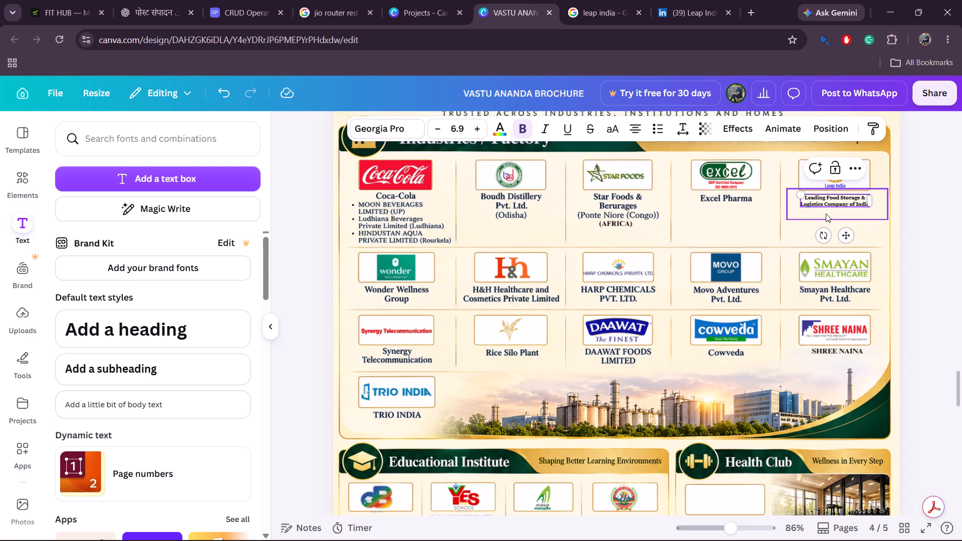
pyautogui.click(906, 197)
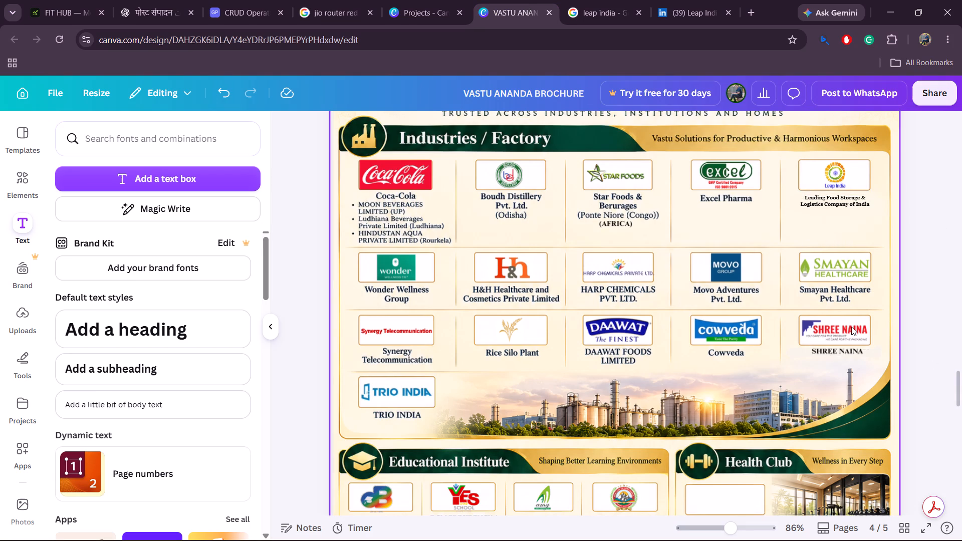
# Increase the Leap India caption's font size to 8.9.
pyautogui.click(867, 203)
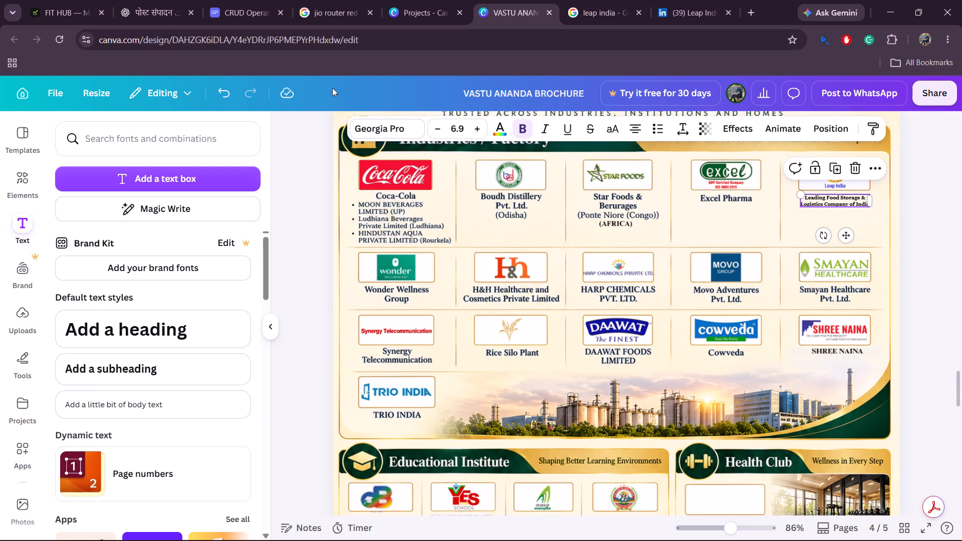
pyautogui.click(477, 129)
pyautogui.click(477, 129)
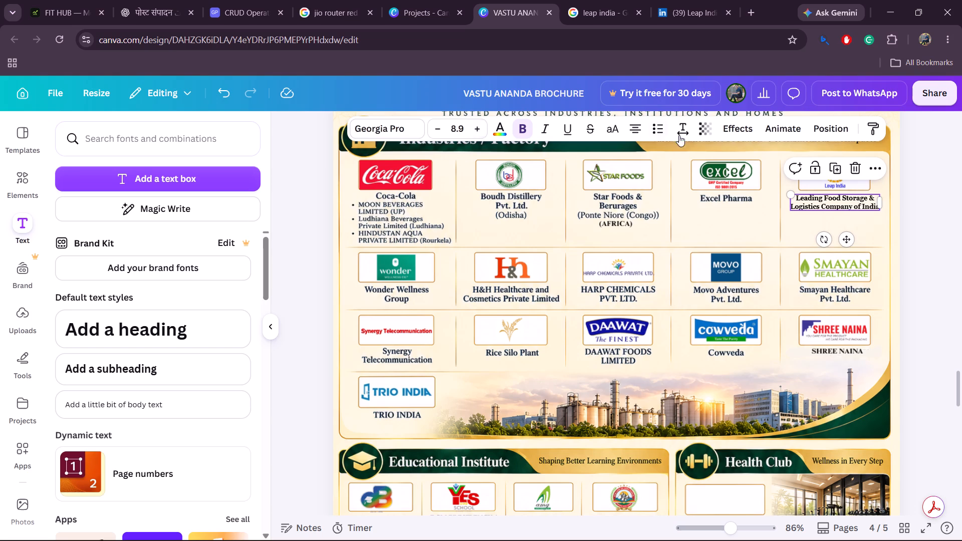
pyautogui.click(917, 213)
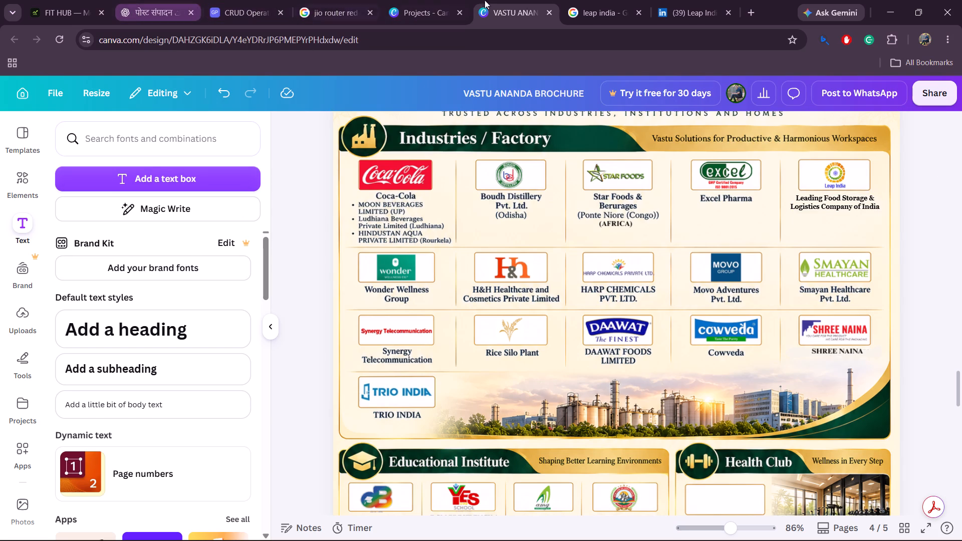
# Check the city and state listed on the Leap India Food & Logistics Limited page on LinkedIn.
pyautogui.click(610, 0)
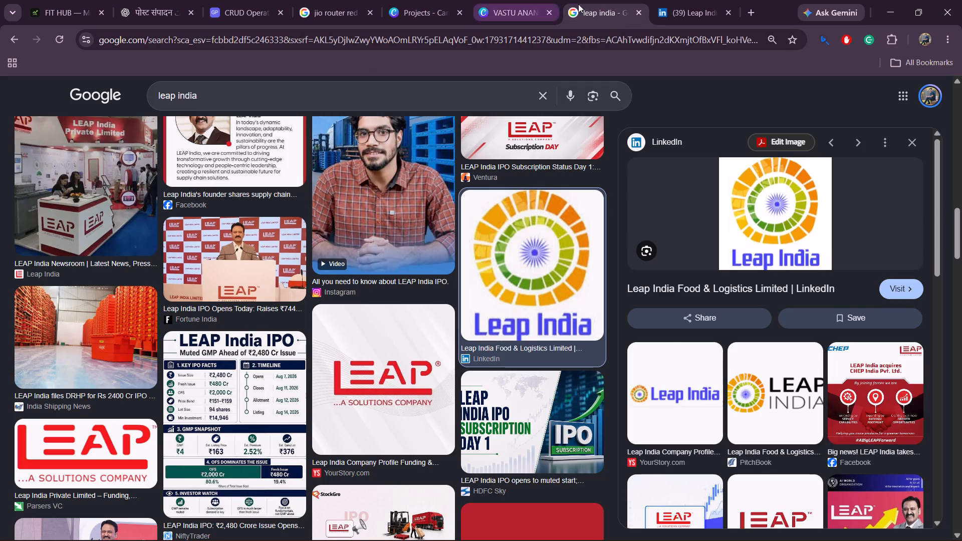
pyautogui.click(686, 9)
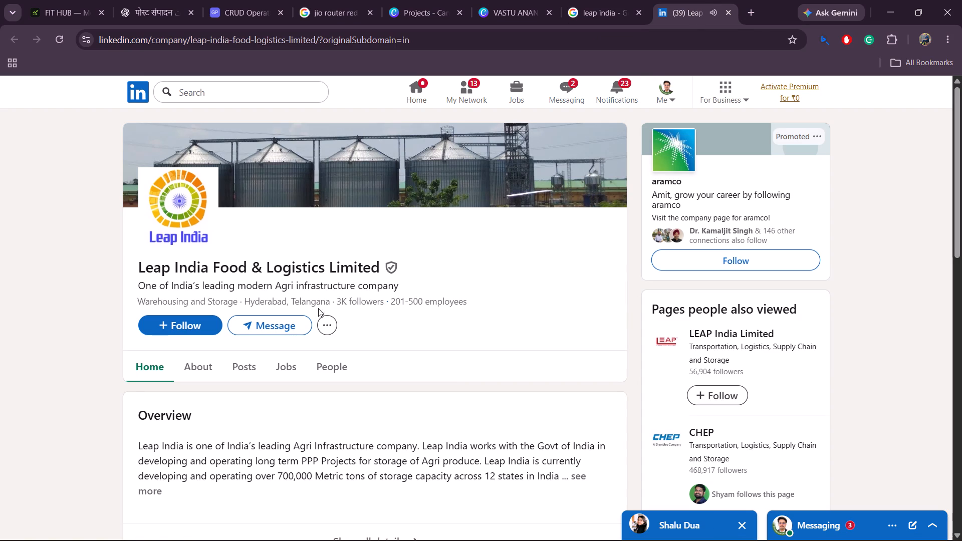
pyautogui.doubleClick(314, 300)
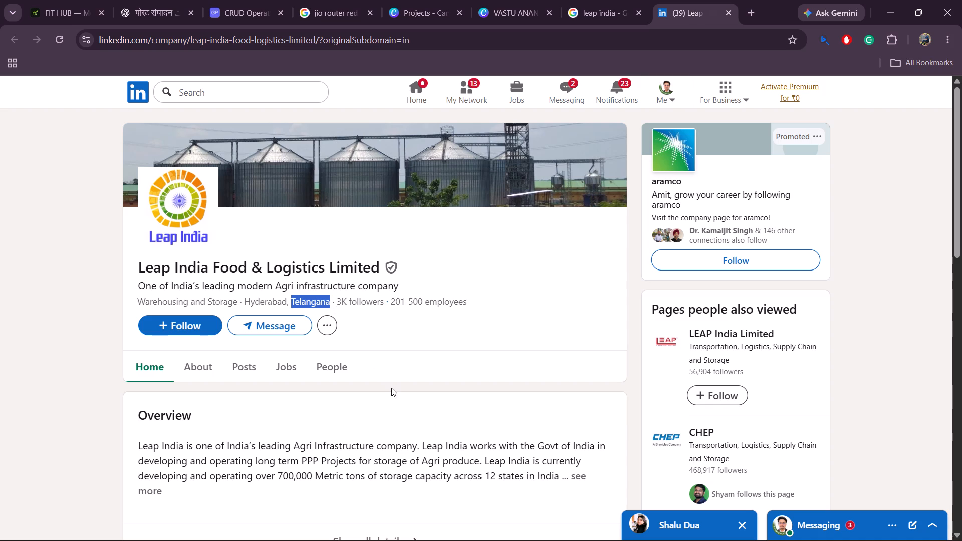
pyautogui.doubleClick(269, 302)
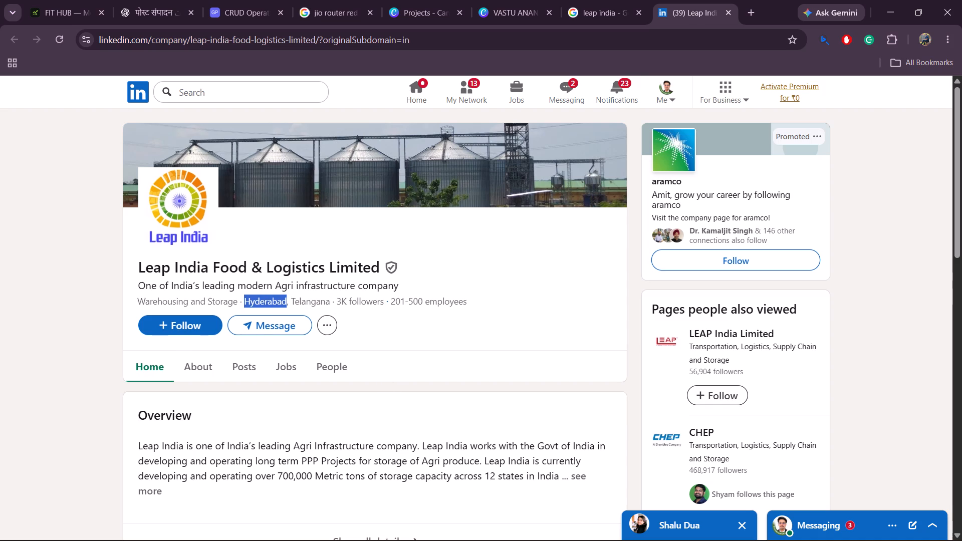
pyautogui.doubleClick(314, 302)
pyautogui.scroll(-4, 291, 264)
pyautogui.scroll(4, 307, 262)
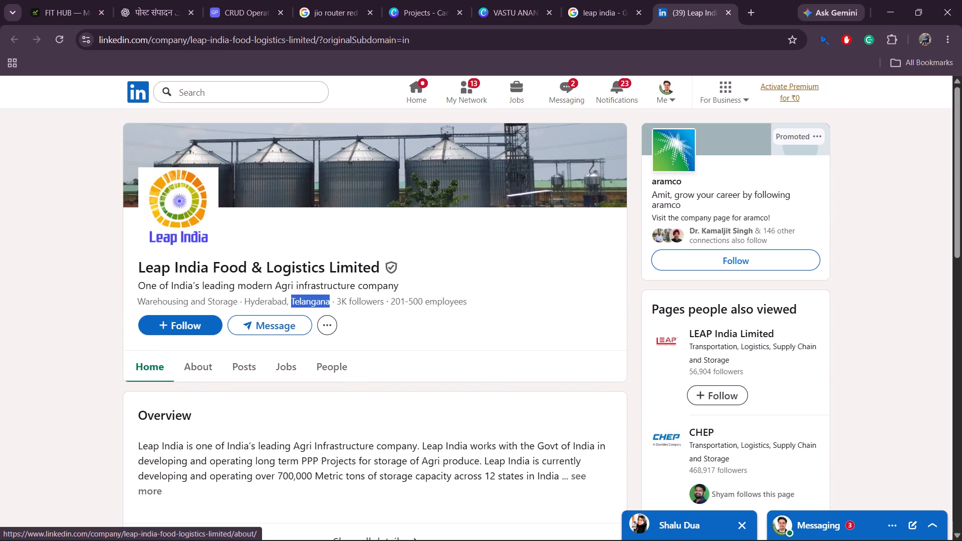
# Search Google for "Leap India Food & Logistics Limited", using the name copied from LinkedIn, and show all web results.
pyautogui.moveTo(379, 267); pyautogui.dragTo(141, 260)
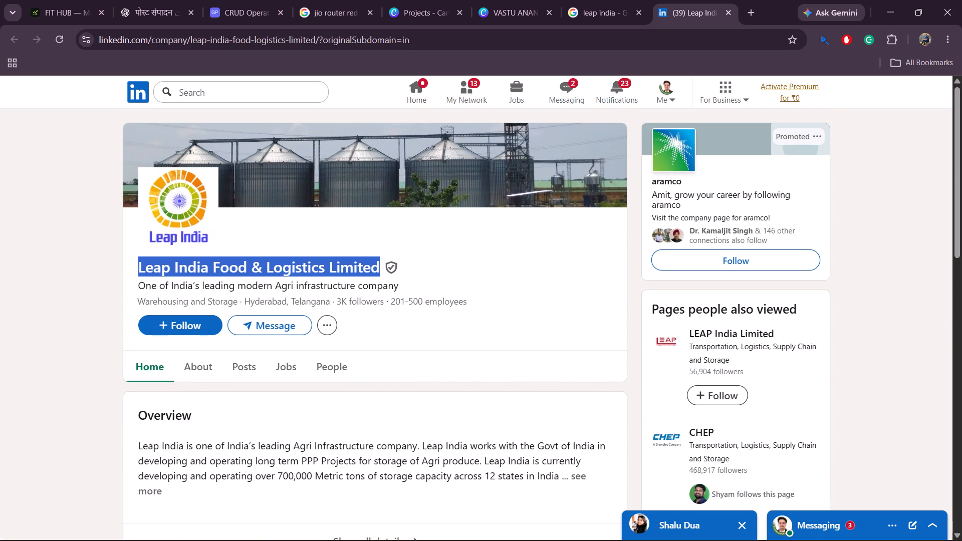
pyautogui.hotkey('ctrl', 'c')
pyautogui.click(622, 0)
pyautogui.scroll(4, 276, 222)
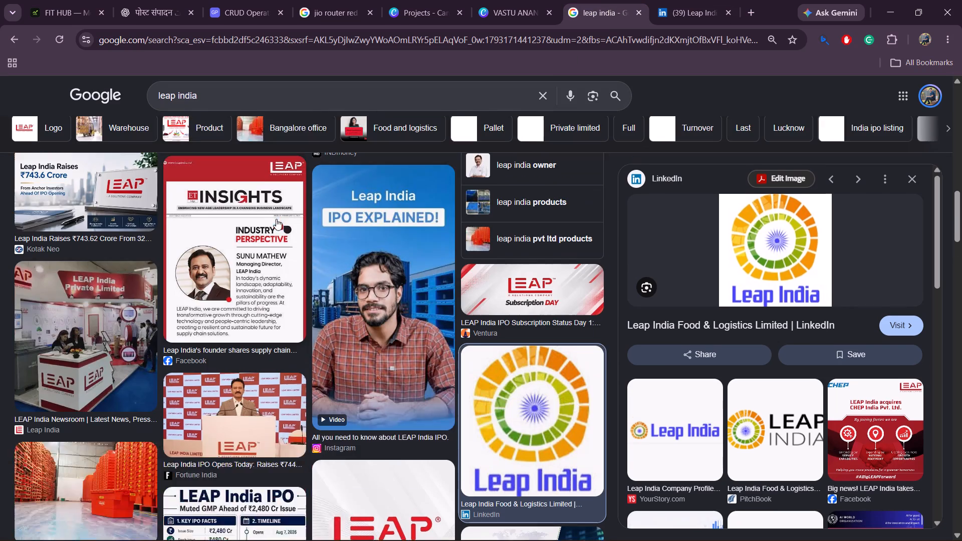
pyautogui.click(276, 93)
pyautogui.hotkey('ctrl', 'a')
pyautogui.hotkey('ctrl', 'v')
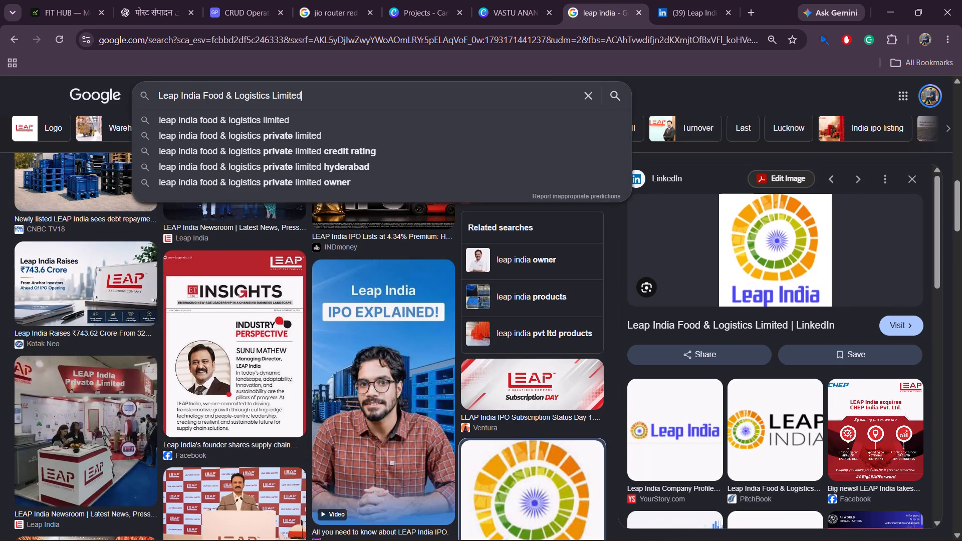
pyautogui.press('Return')
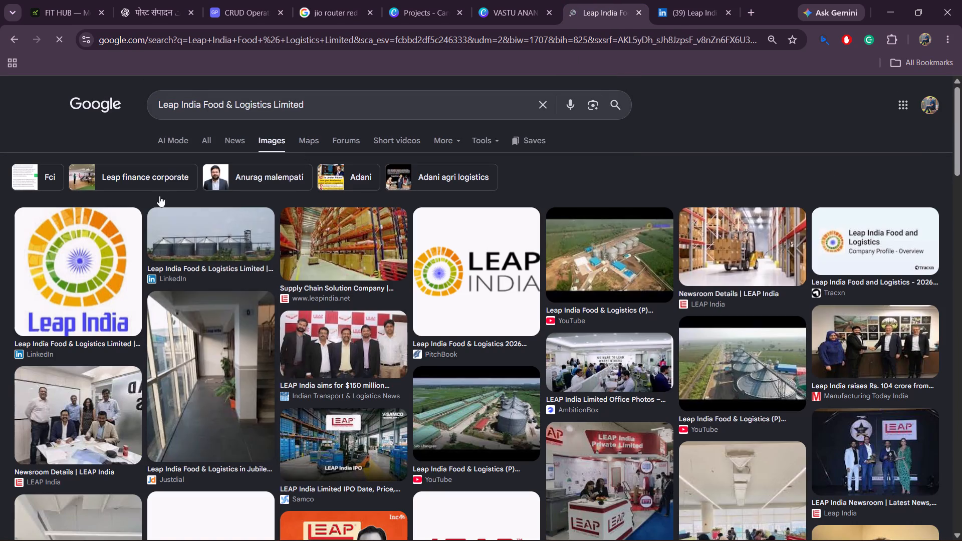
pyautogui.click(203, 144)
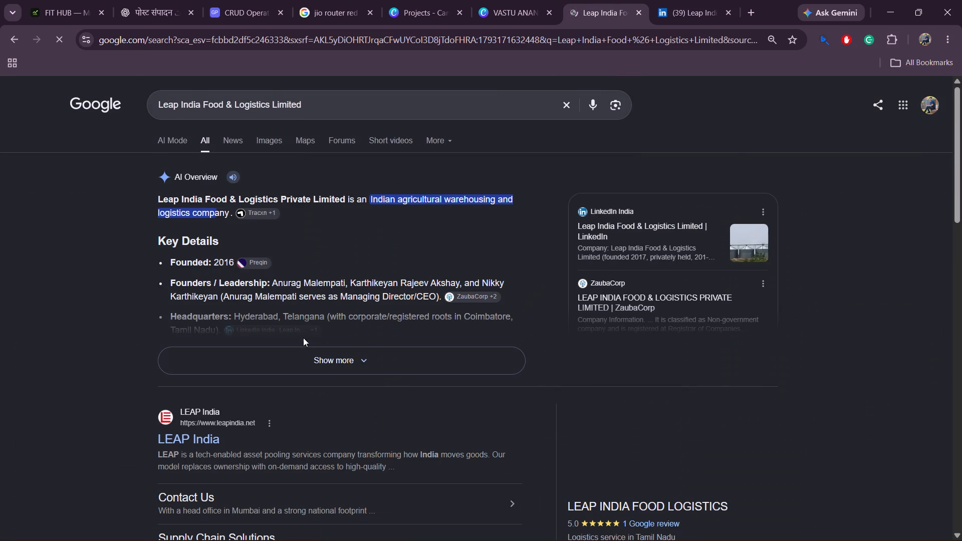
# Expand the AI Overview and examine it and the web results for Leap India's headquarters and business details.
pyautogui.click(303, 348)
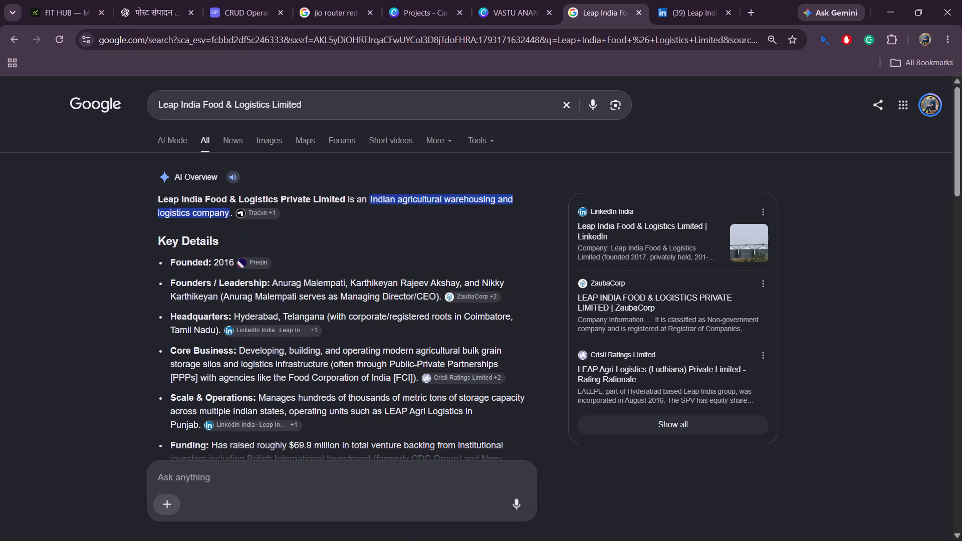
pyautogui.scroll(-3, 256, 360)
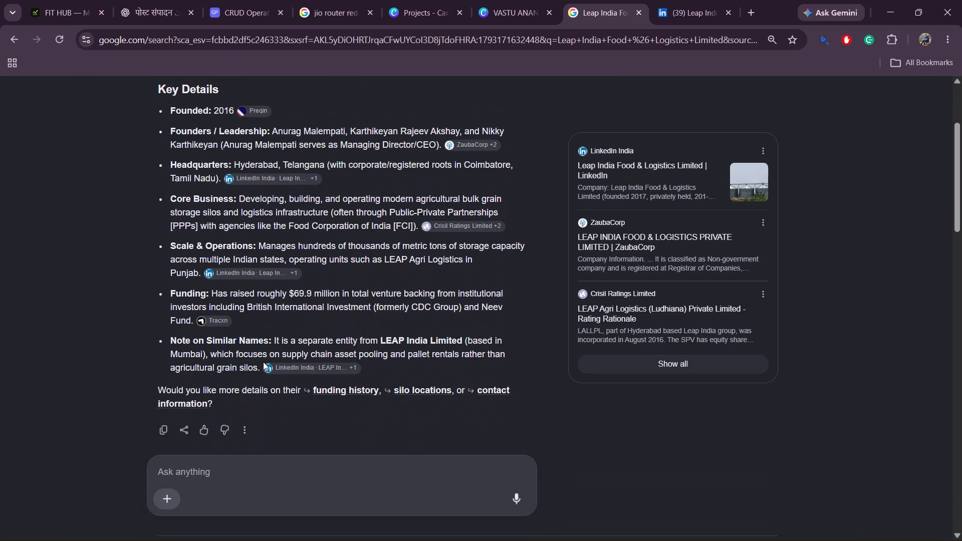
pyautogui.scroll(2, 310, 302)
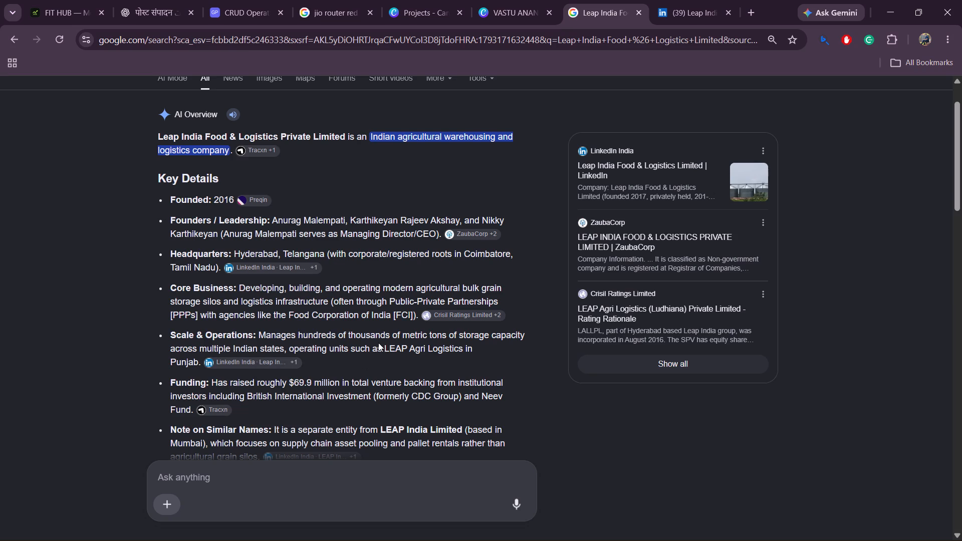
pyautogui.scroll(-4, 392, 346)
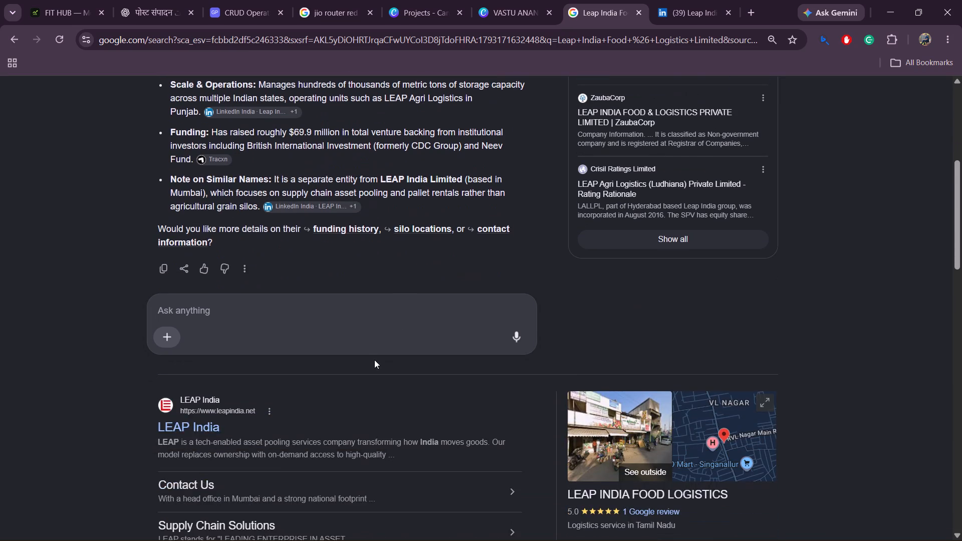
pyautogui.scroll(-3, 374, 360)
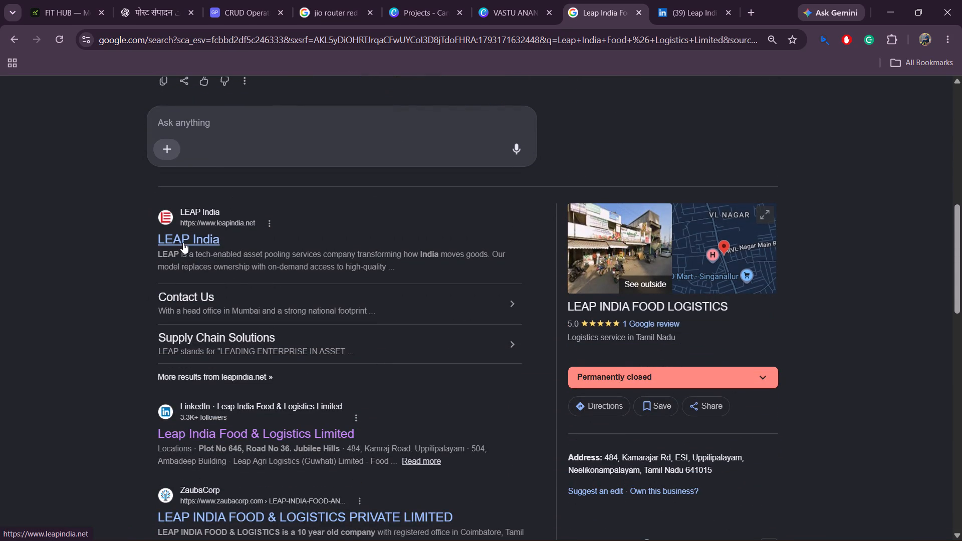
pyautogui.scroll(-8, 273, 349)
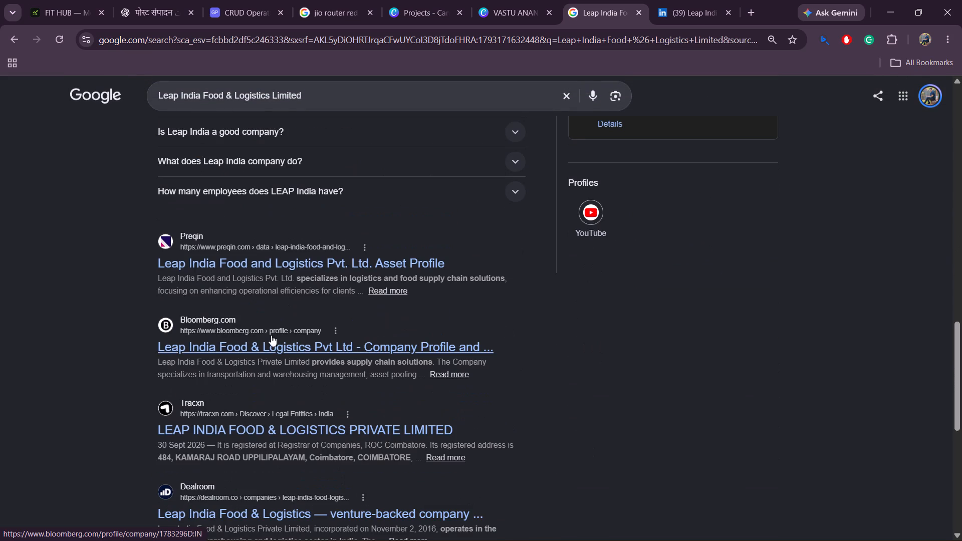
pyautogui.scroll(10, 271, 335)
pyautogui.scroll(6, 236, 269)
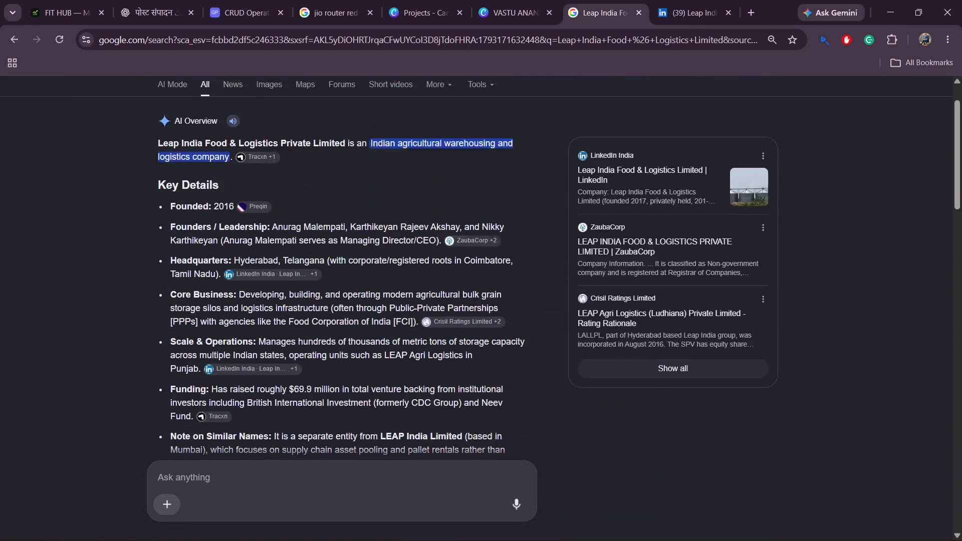
pyautogui.scroll(4, 241, 317)
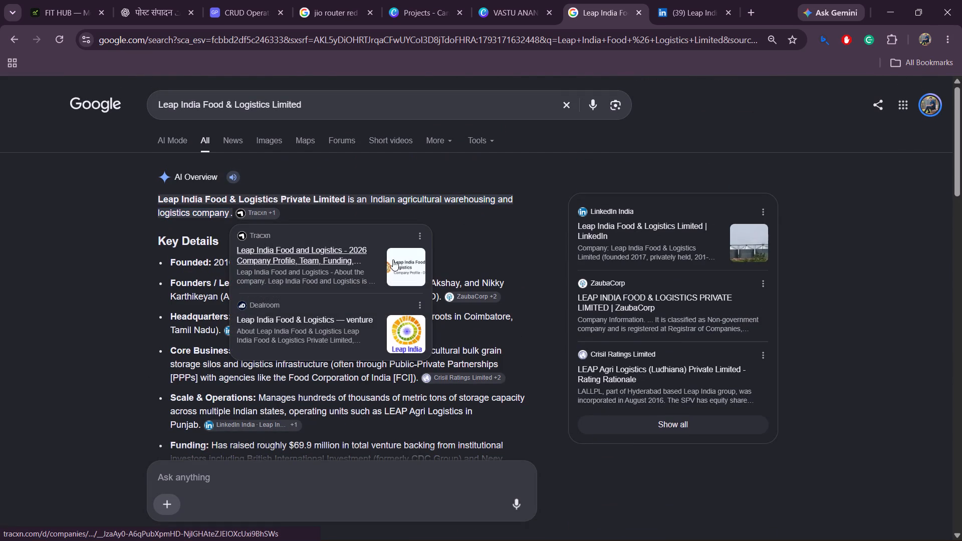
# Open the Tracxn company profile for Leap India Food and Logistics and copy "Hyderabad (India)" from the company description.
pyautogui.click(304, 258)
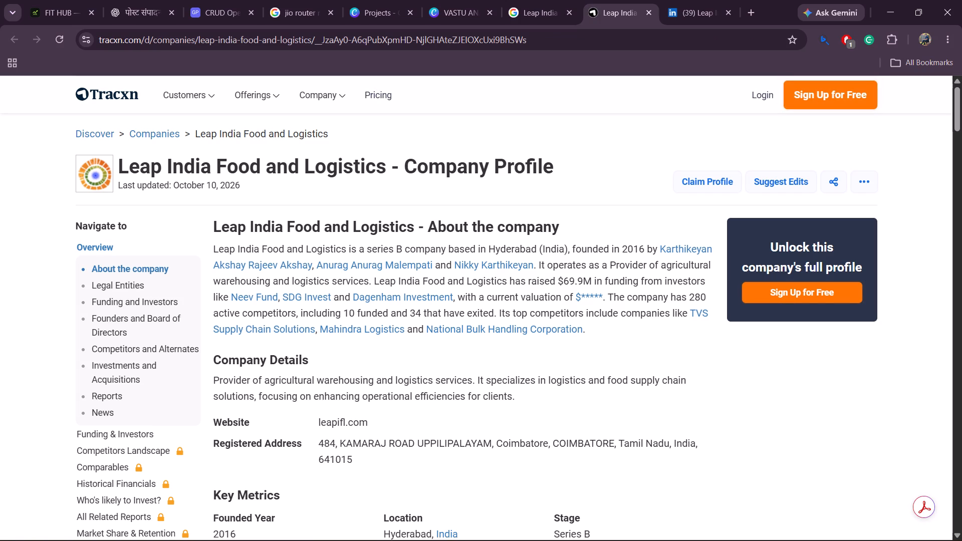
pyautogui.moveTo(488, 249); pyautogui.dragTo(511, 249)
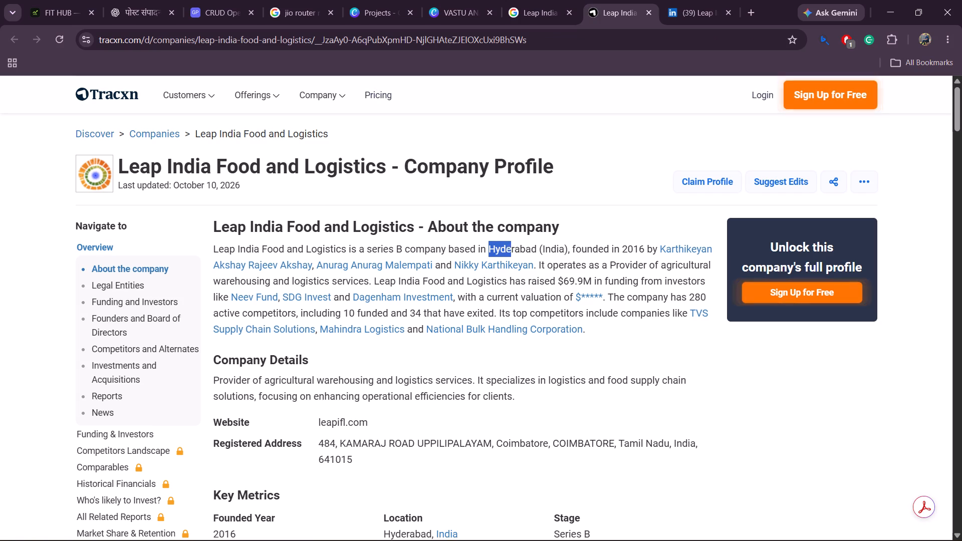
pyautogui.moveTo(511, 249); pyautogui.dragTo(568, 252)
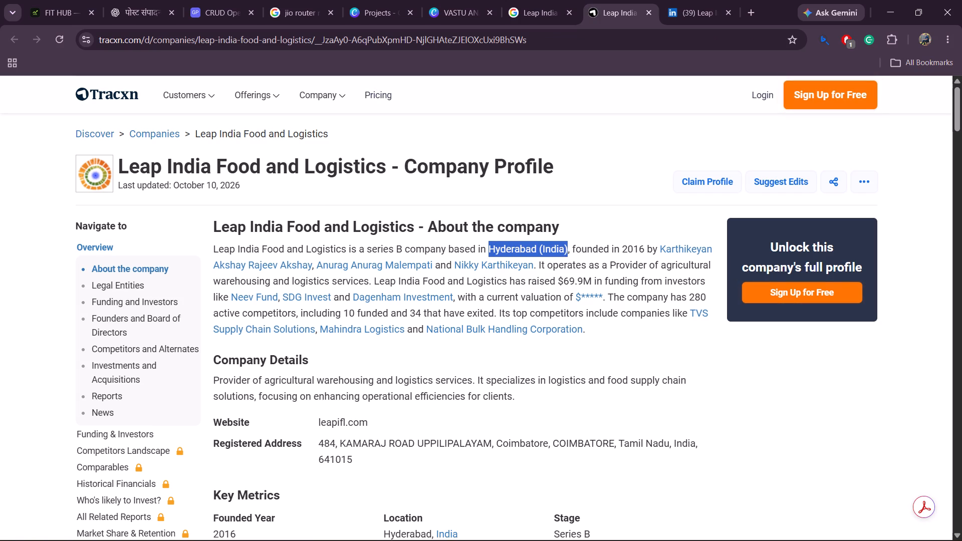
pyautogui.doubleClick(517, 248)
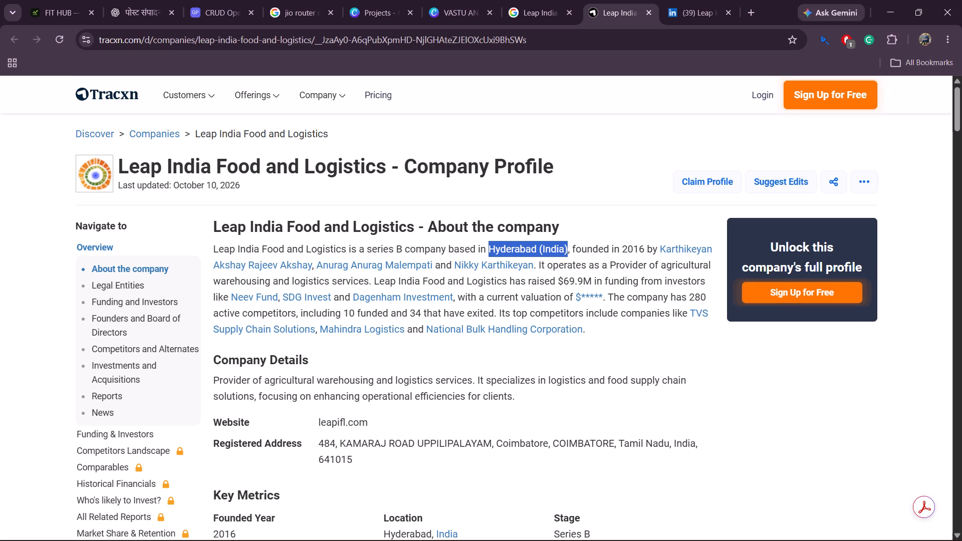
pyautogui.hotkey('ctrl', 'c')
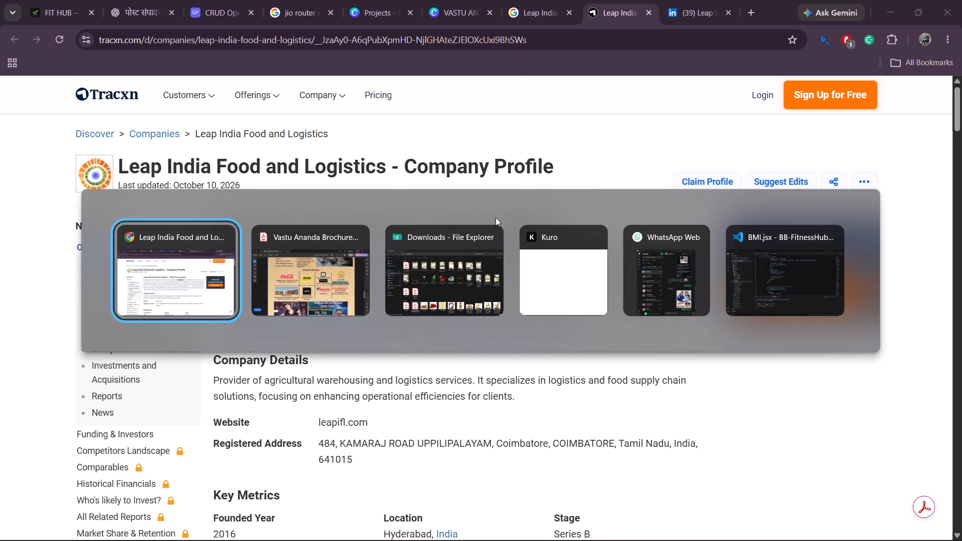
pyautogui.click(462, 0)
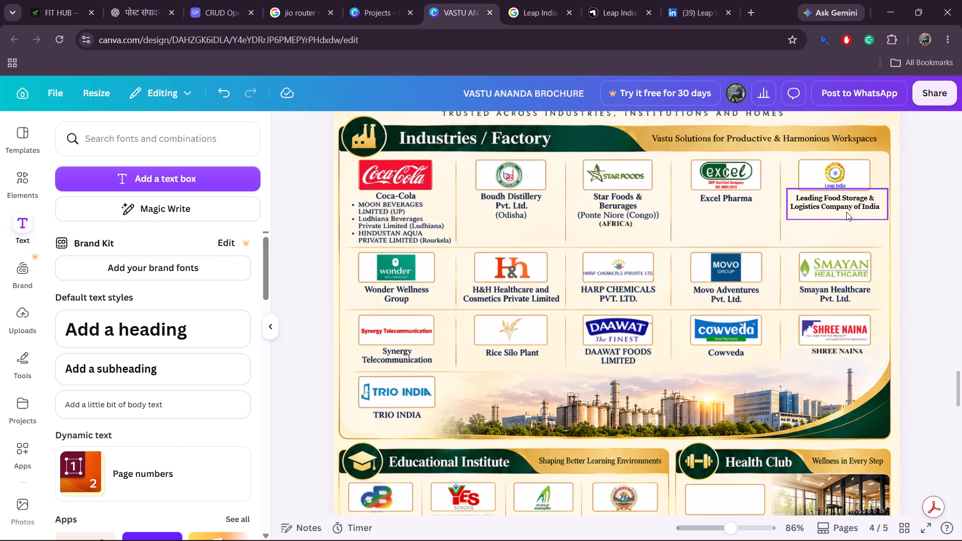
pyautogui.click(877, 201)
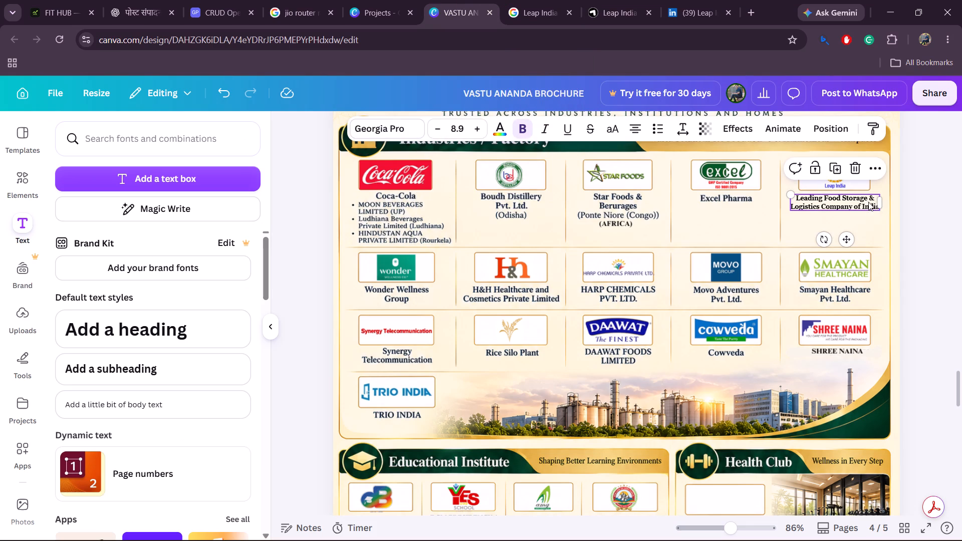
pyautogui.click(868, 202)
pyautogui.click(874, 207)
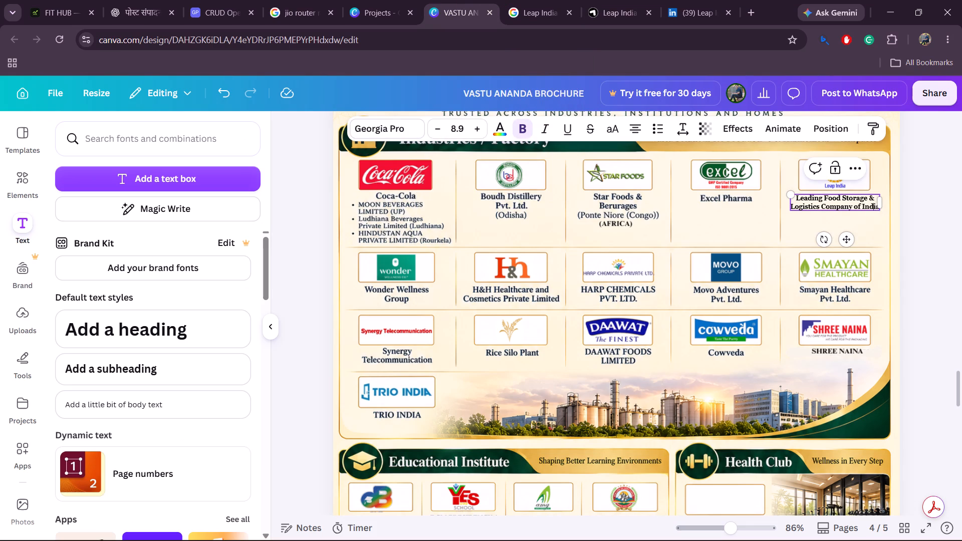
pyautogui.press('Return')
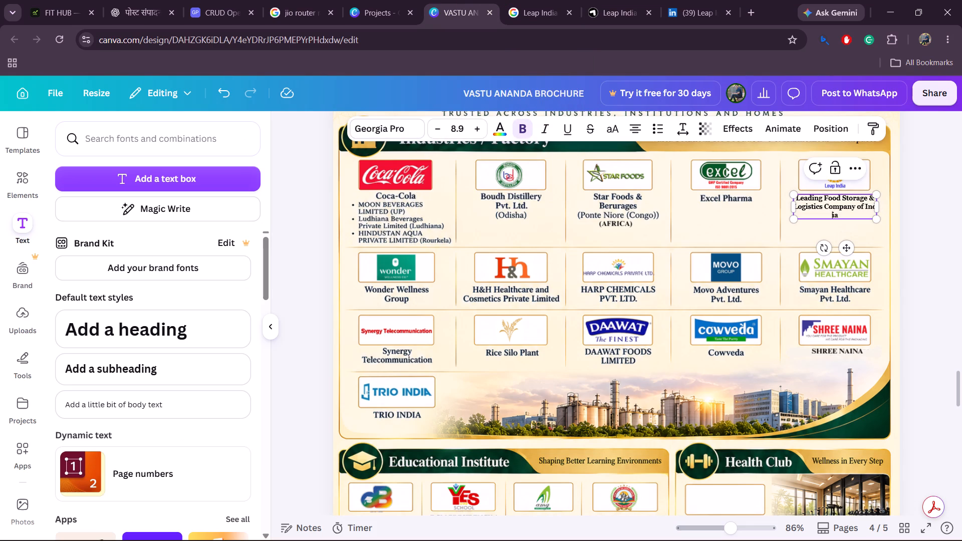
pyautogui.hotkey('ctrl', 'z')
pyautogui.press('Right')
pyautogui.press('Right')
pyautogui.press('Right')
pyautogui.press('Right')
pyautogui.press('Right')
pyautogui.press('Right')
pyautogui.press('Right')
pyautogui.press('Right')
pyautogui.press('Right')
pyautogui.press('Right')
pyautogui.press('Right')
pyautogui.press('Right')
pyautogui.press('Right')
pyautogui.press('Right')
pyautogui.press('Right')
pyautogui.press('Right')
pyautogui.press('Right')
pyautogui.press('Right')
pyautogui.press('Right')
pyautogui.press('Right')
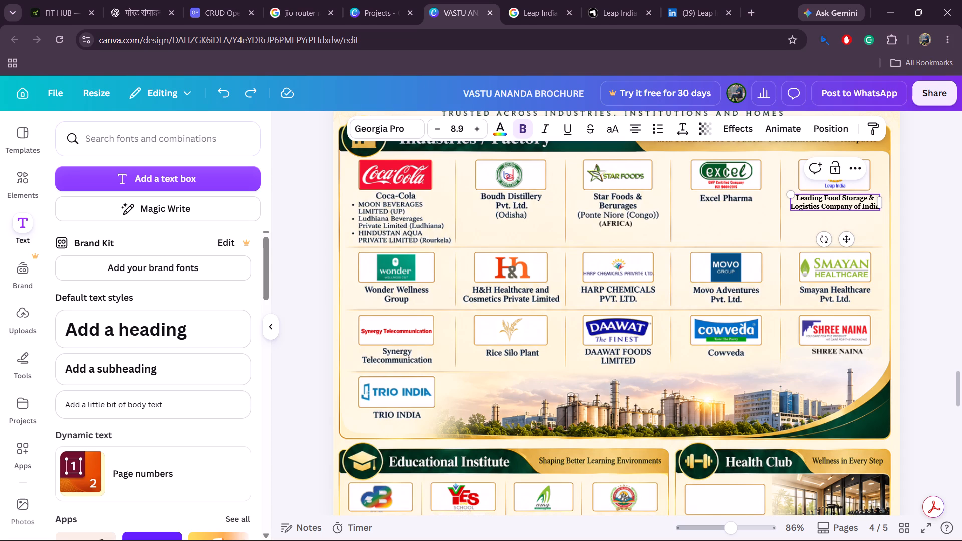
pyautogui.press('Return')
pyautogui.hotkey('shift', '(')
pyautogui.hotkey('ctrl', 'v')
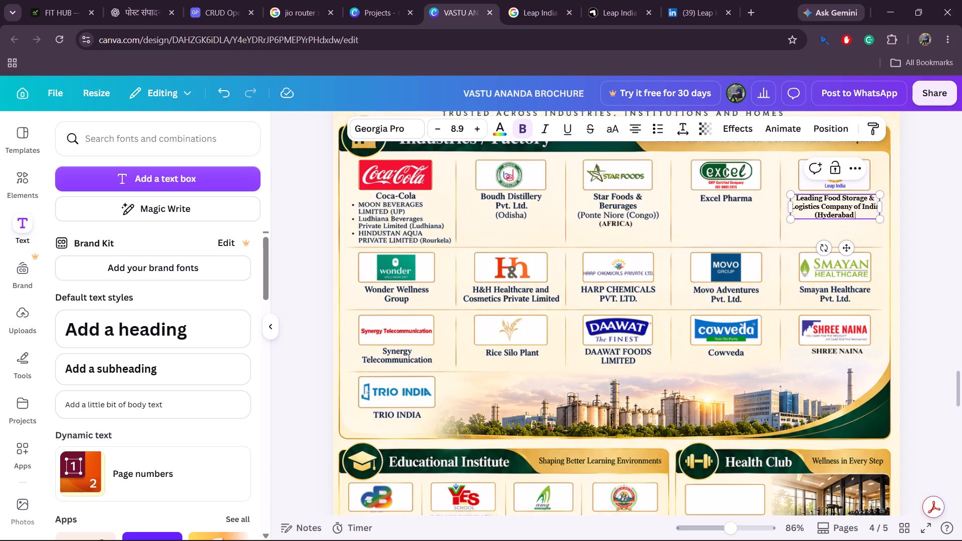
pyautogui.hotkey('shift', ')')
pyautogui.press('Left')
pyautogui.press('BackSpace')
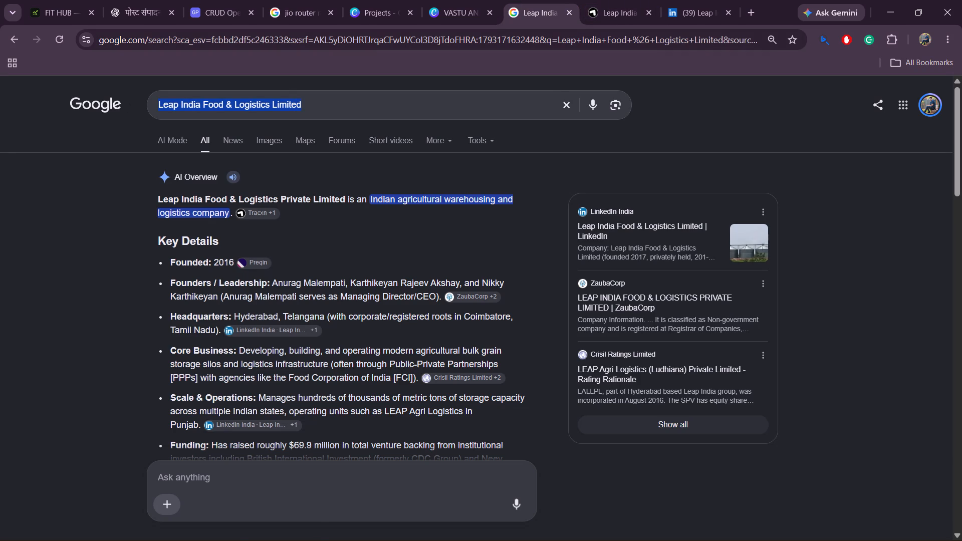
pyautogui.moveTo(114, 102); pyautogui.dragTo(112, 102)
pyautogui.write('ex')
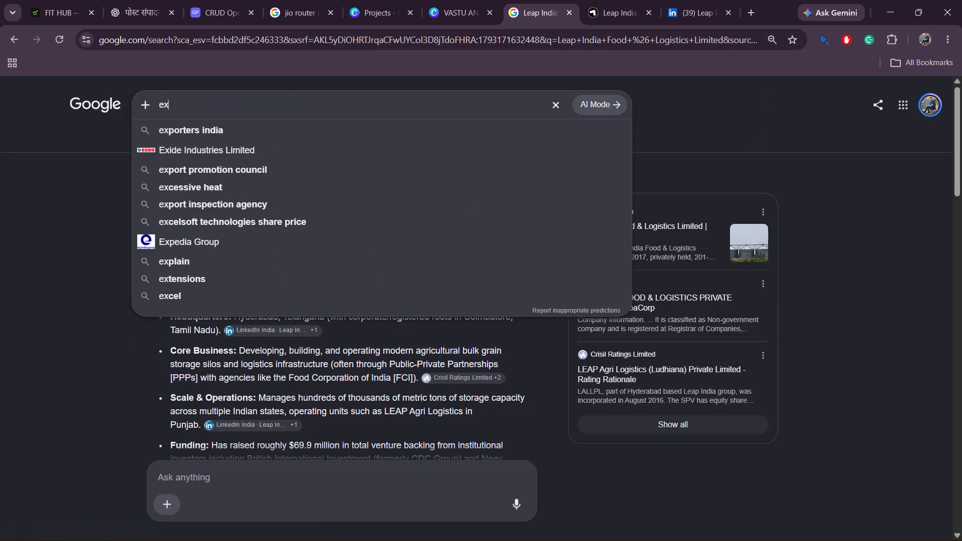
pyautogui.write('ce')
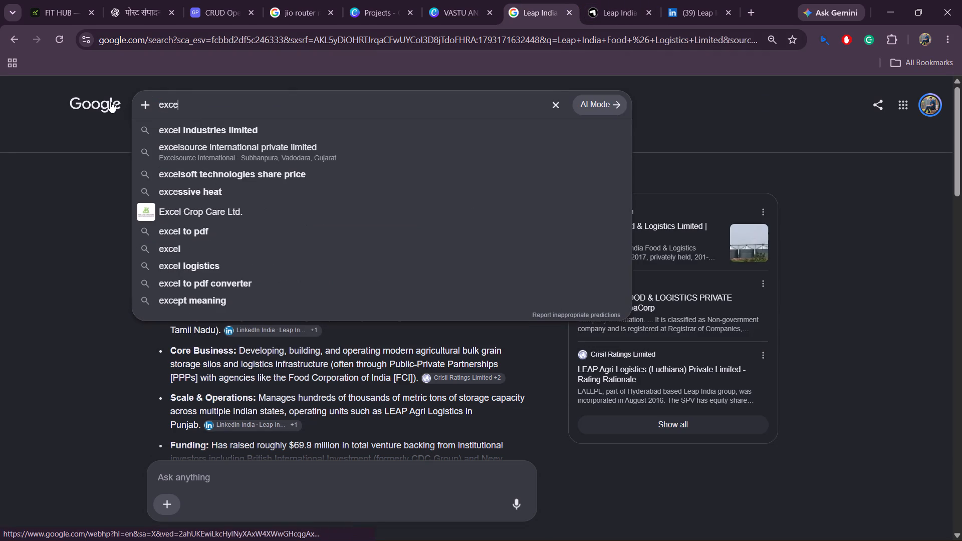
pyautogui.click(221, 127)
pyautogui.scroll(-7, 251, 218)
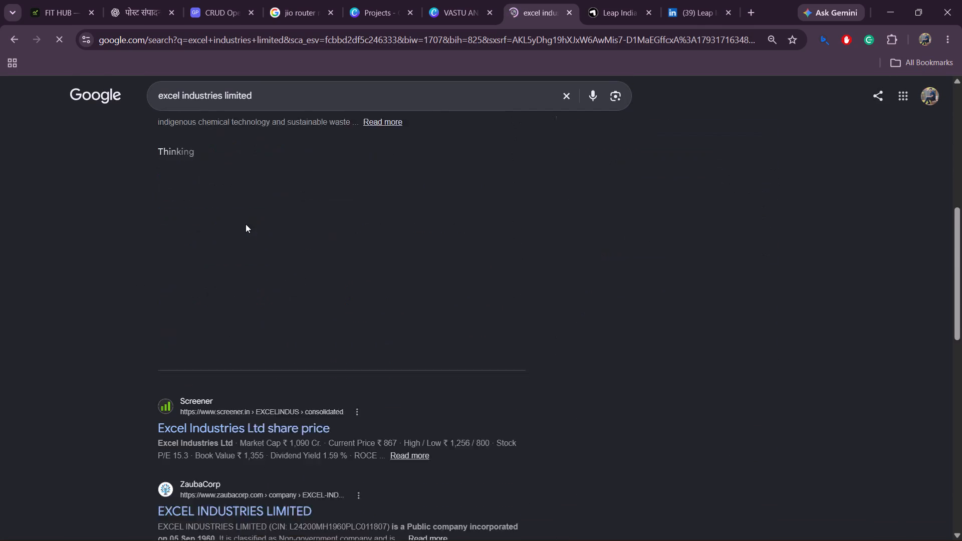
pyautogui.scroll(-9, 244, 227)
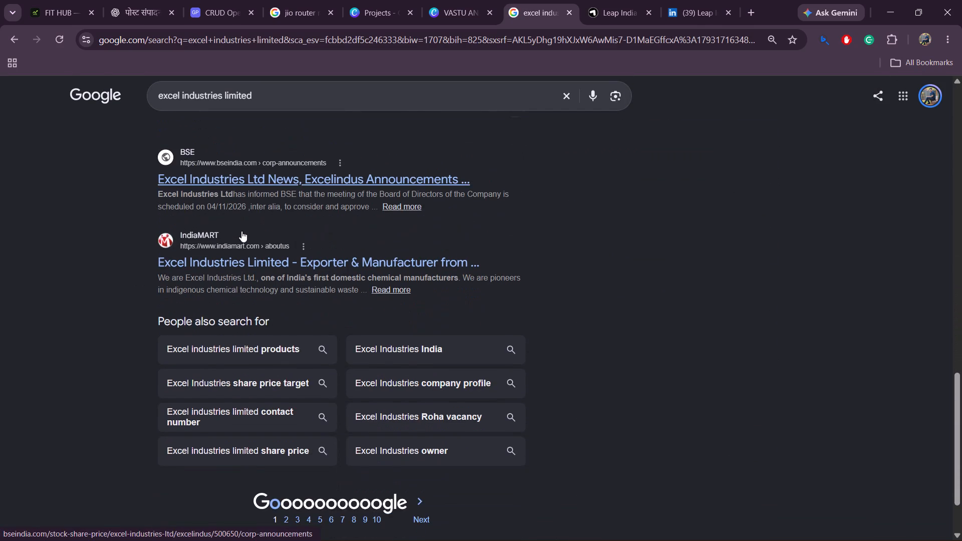
pyautogui.scroll(-4, 242, 231)
pyautogui.scroll(20, 240, 229)
pyautogui.scroll(5, 240, 229)
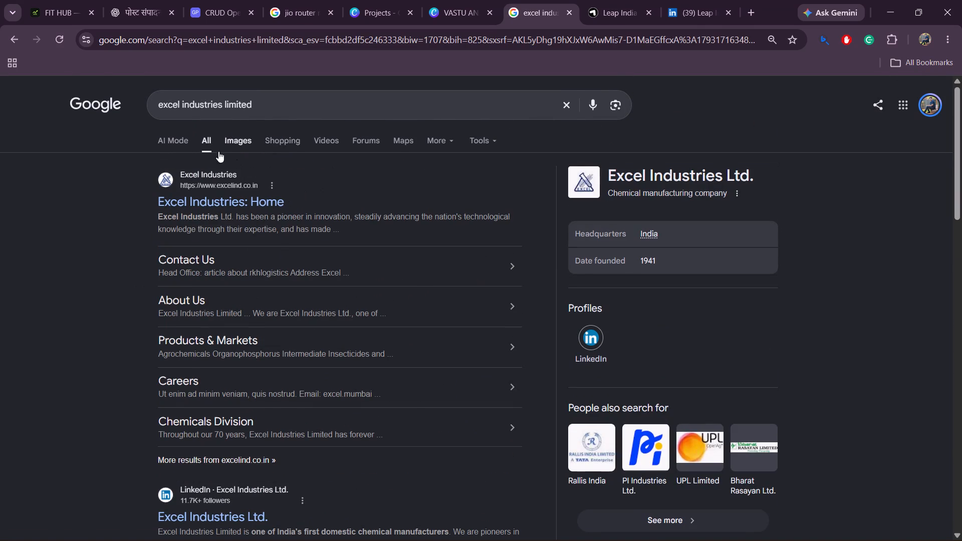
# Check the Excel client's name in the brochure and search Google for "excel pharmaceuticals pvt ltd".
pyautogui.click(682, 0)
pyautogui.click(639, 1)
pyautogui.click(537, 0)
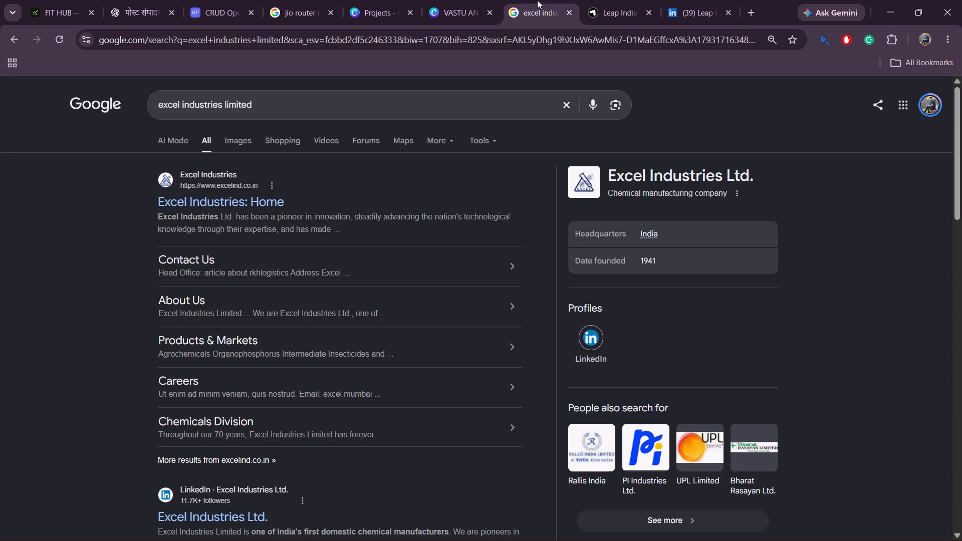
pyautogui.click(445, 0)
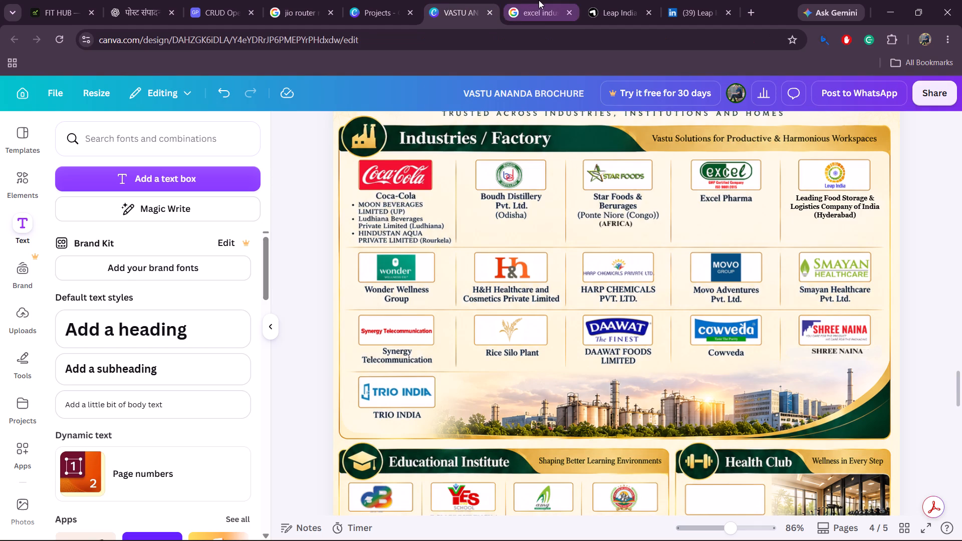
pyautogui.click(539, 0)
pyautogui.moveTo(306, 109); pyautogui.dragTo(181, 103)
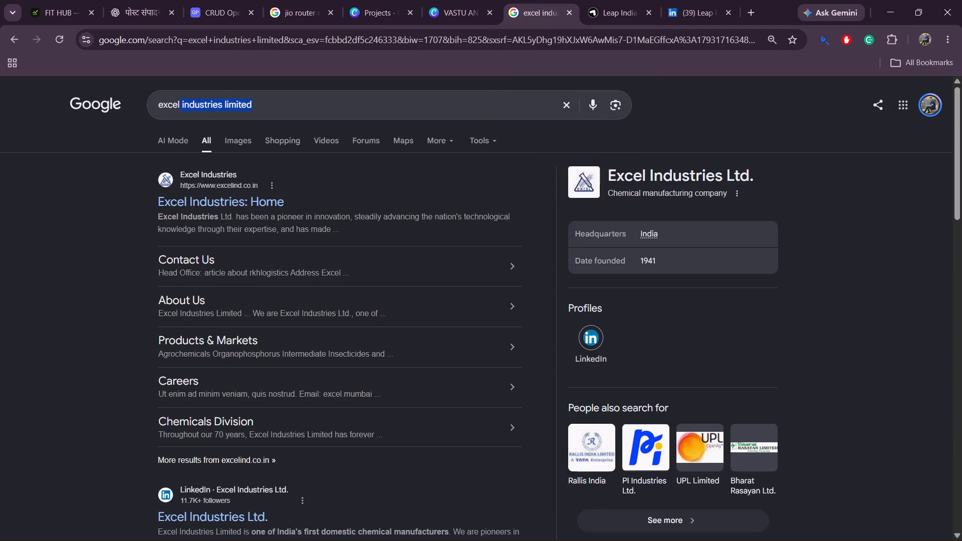
pyautogui.moveTo(181, 103); pyautogui.dragTo(178, 103)
pyautogui.press('space')
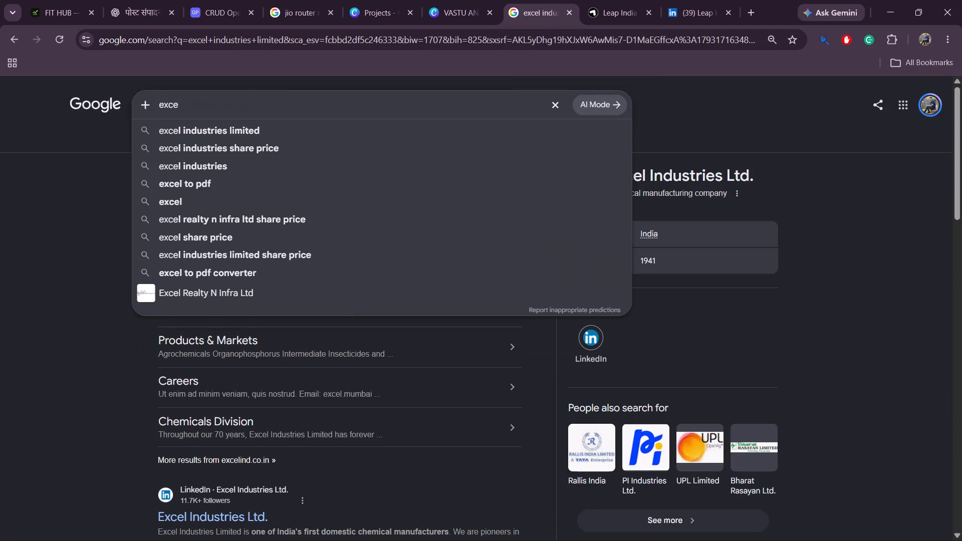
pyautogui.write('phar')
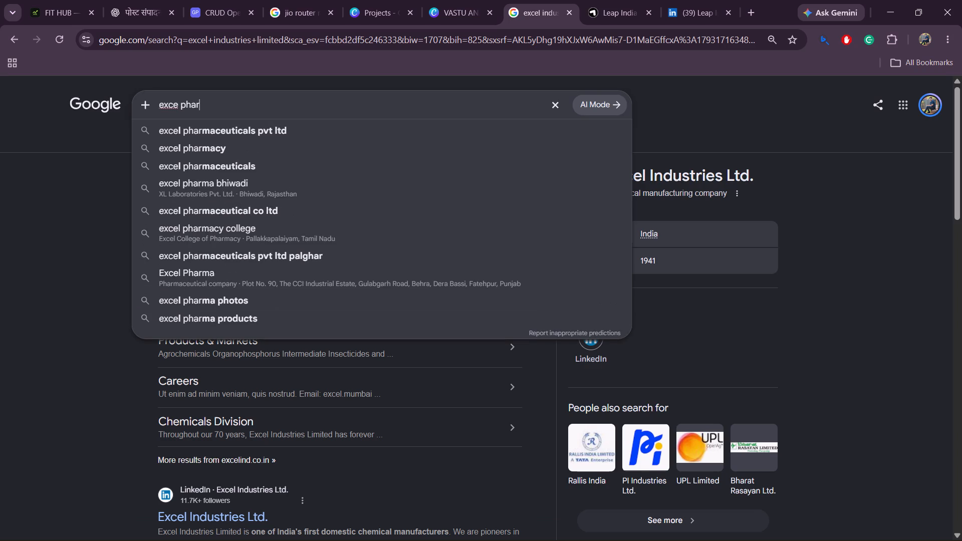
pyautogui.click(227, 134)
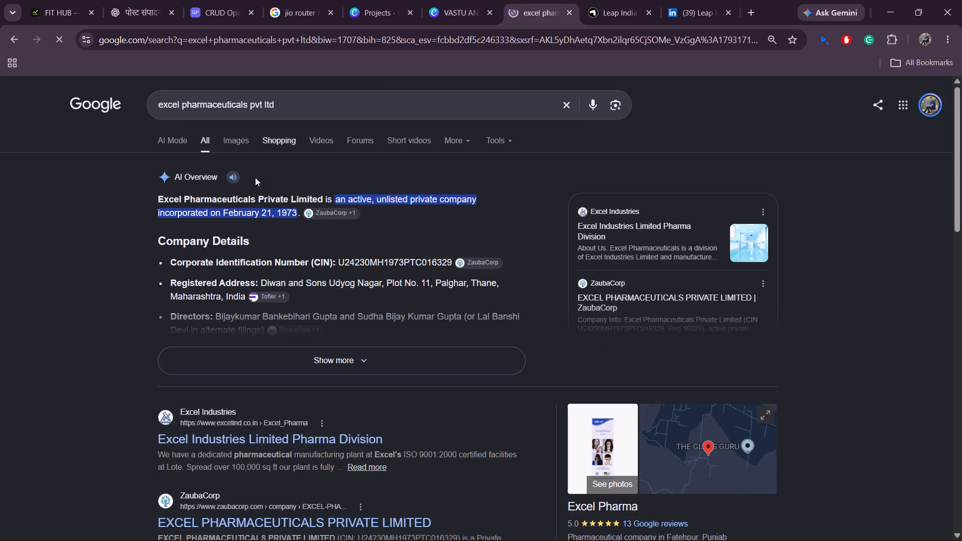
# Find the Excel logo in the image results, open its Excel Pharma LinkedIn page and copy "Dera Bassi" from the company details.
pyautogui.click(236, 141)
pyautogui.click(460, 255)
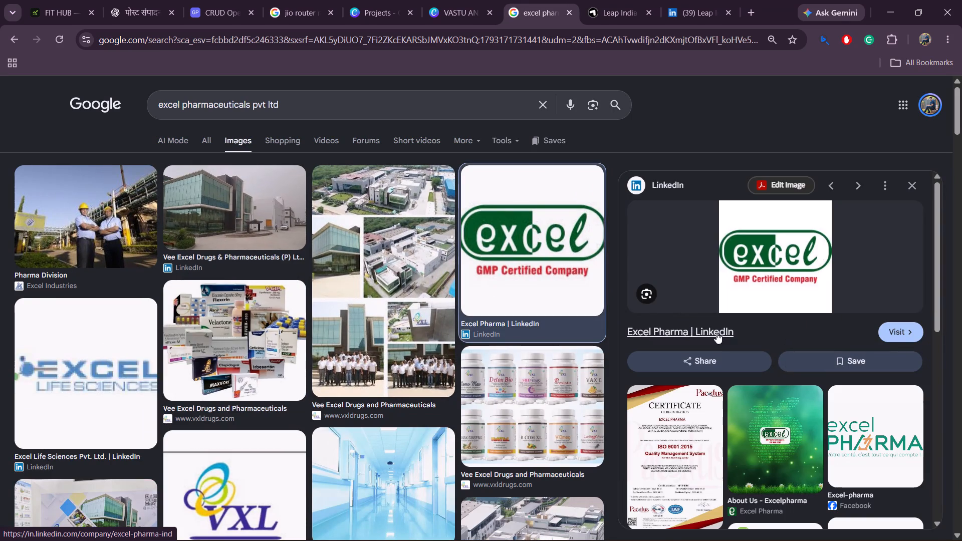
pyautogui.click(700, 329)
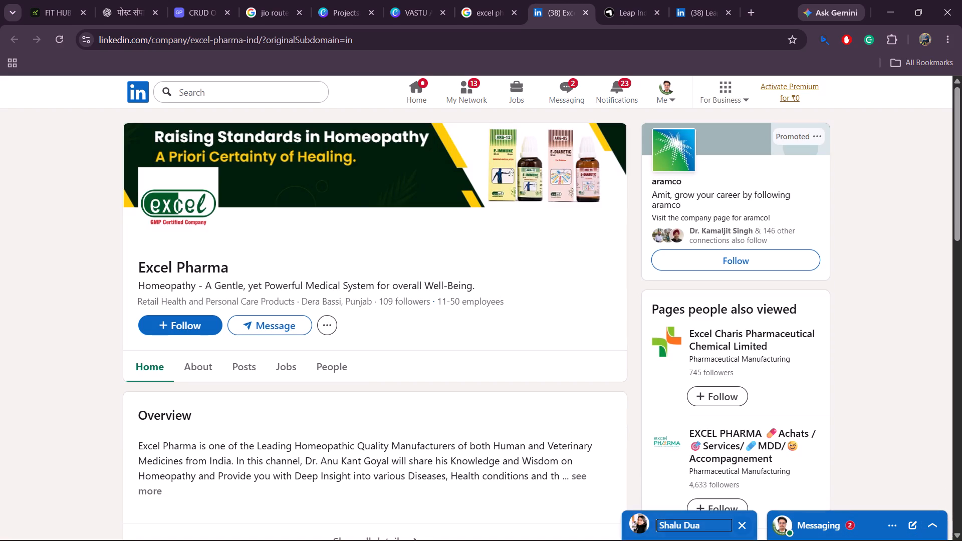
pyautogui.moveTo(301, 300); pyautogui.dragTo(340, 304)
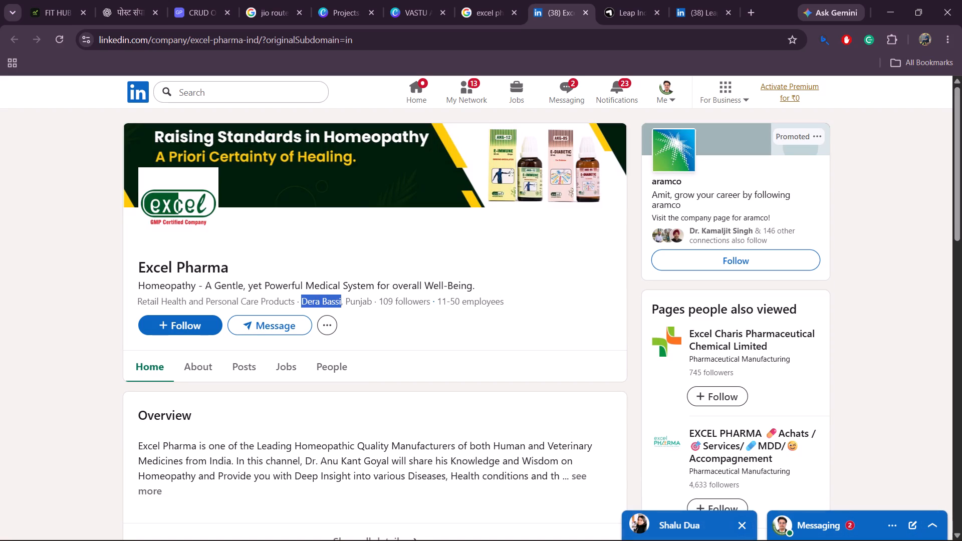
pyautogui.hotkey('ctrl', 'c')
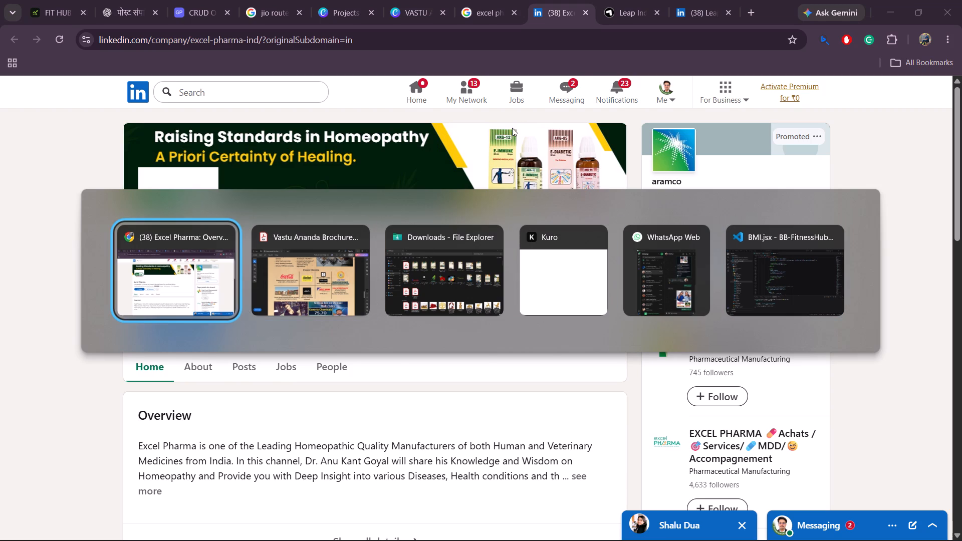
# Duplicate the Leap India caption in the brochure and place the copy directly beneath the Excel Pharma name.
pyautogui.click(488, 0)
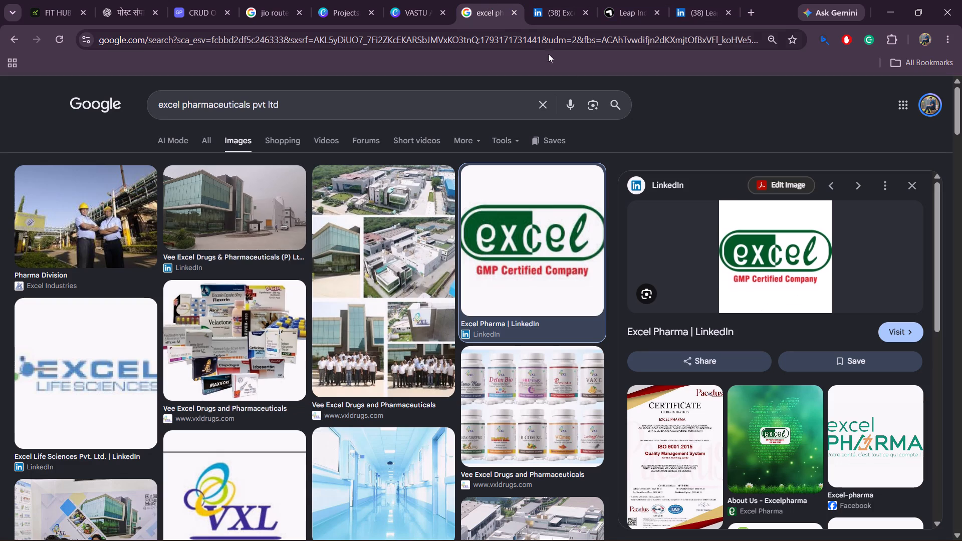
pyautogui.click(411, 5)
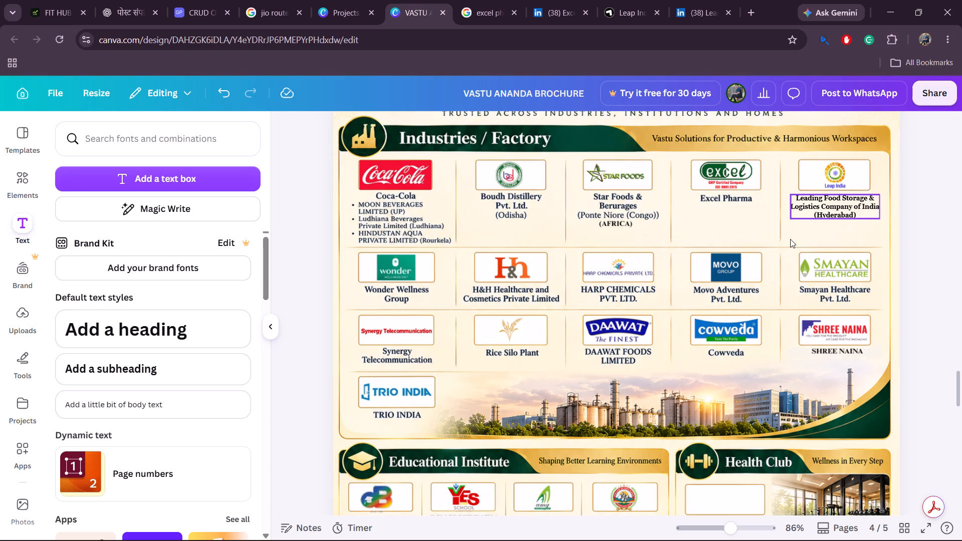
pyautogui.click(746, 200)
pyautogui.click(851, 220)
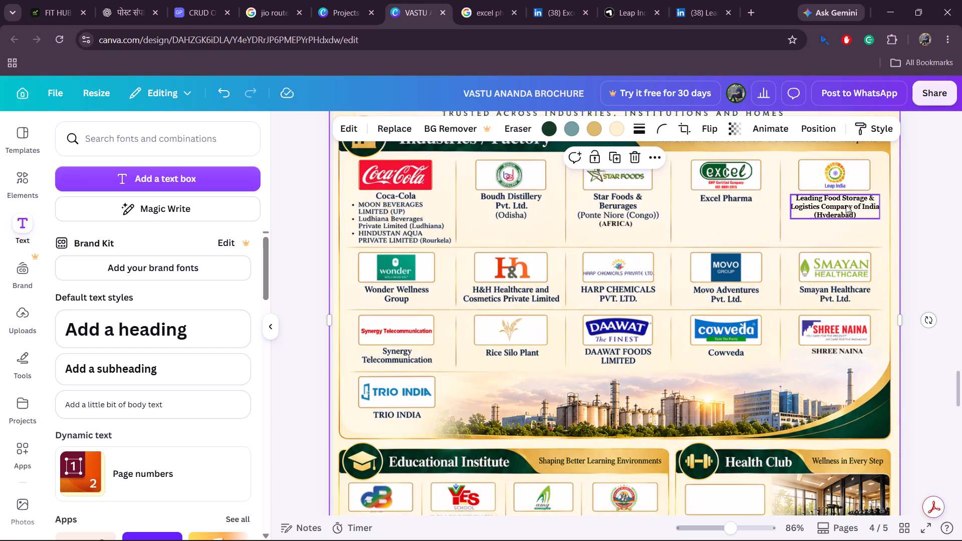
pyautogui.click(846, 205)
pyautogui.click(841, 165)
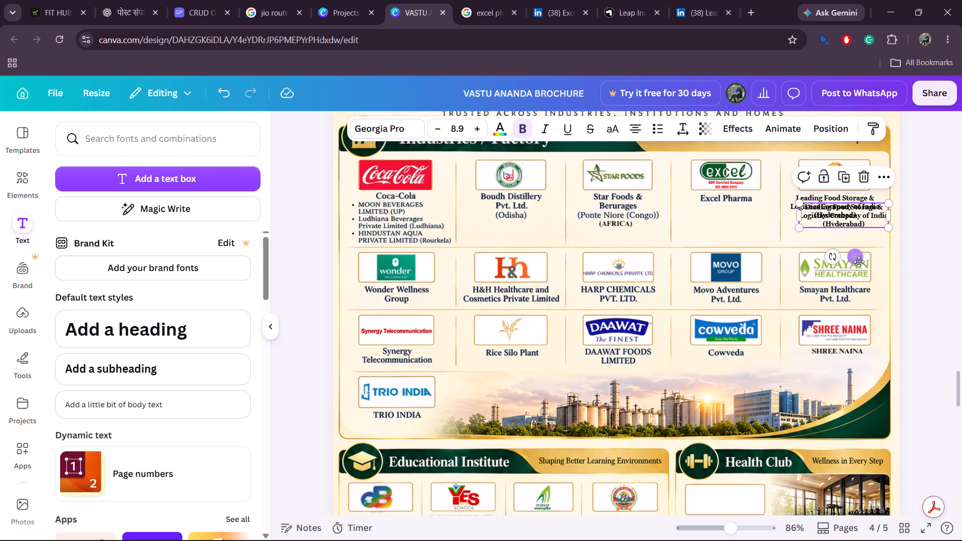
pyautogui.moveTo(859, 261); pyautogui.dragTo(744, 262)
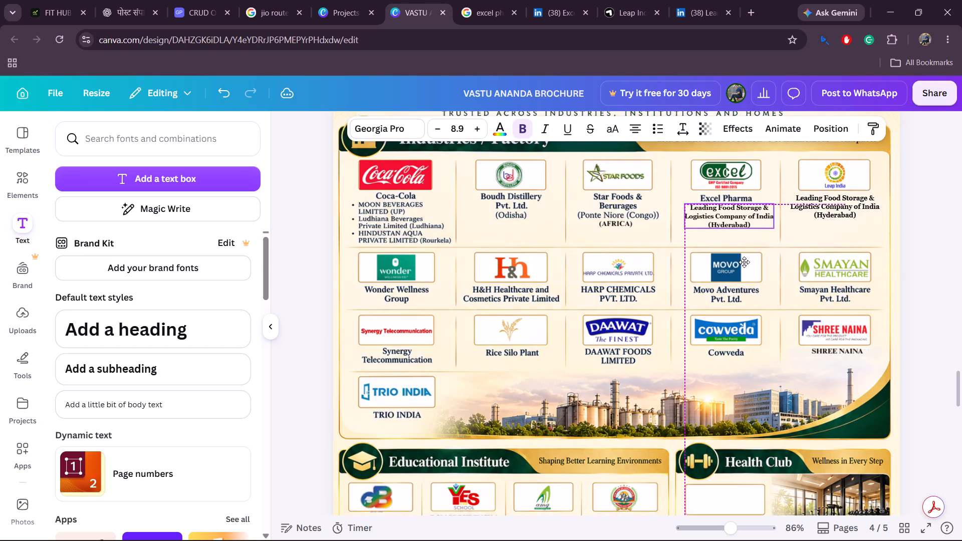
pyautogui.moveTo(744, 262); pyautogui.dragTo(743, 262)
# Replace the duplicated caption's text beneath Excel Pharma with "(Dera Bassi)" and nudge the caption slightly lower.
pyautogui.doubleClick(734, 215)
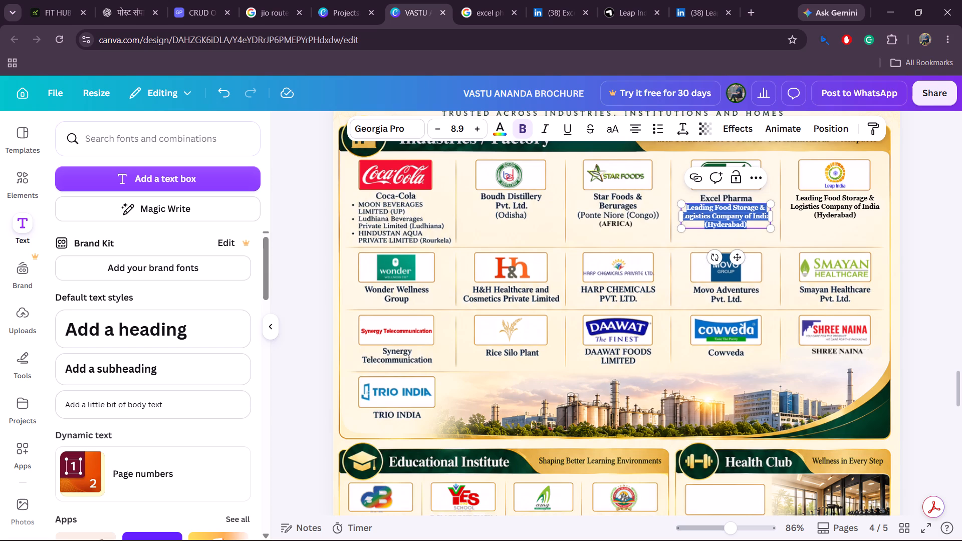
pyautogui.hotkey('shift', '(')
pyautogui.hotkey('ctrl', 'v')
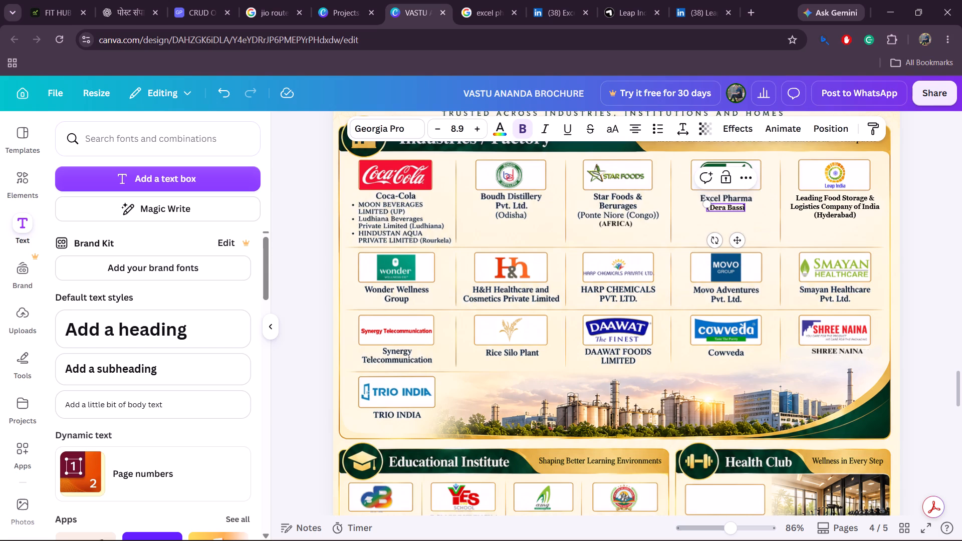
pyautogui.hotkey('shift', ')')
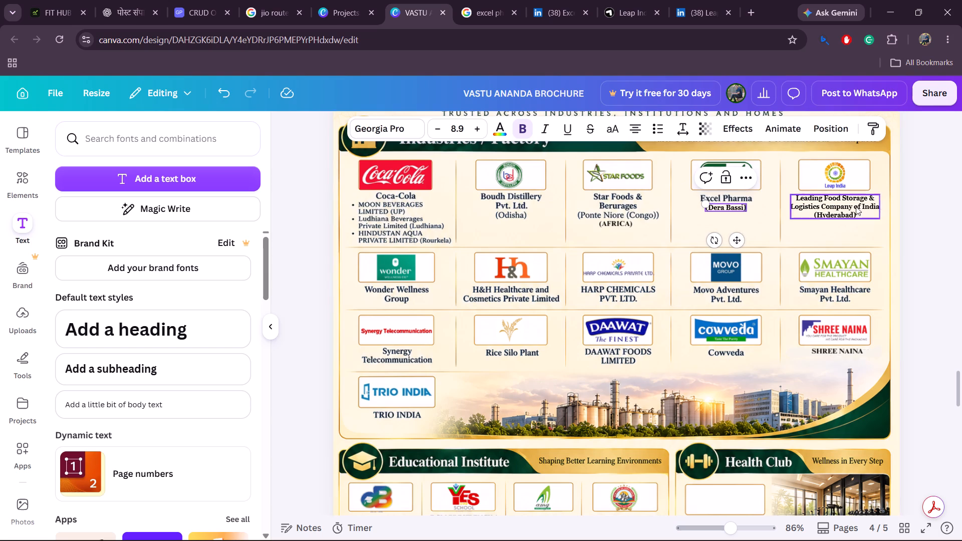
pyautogui.click(927, 222)
pyautogui.click(743, 207)
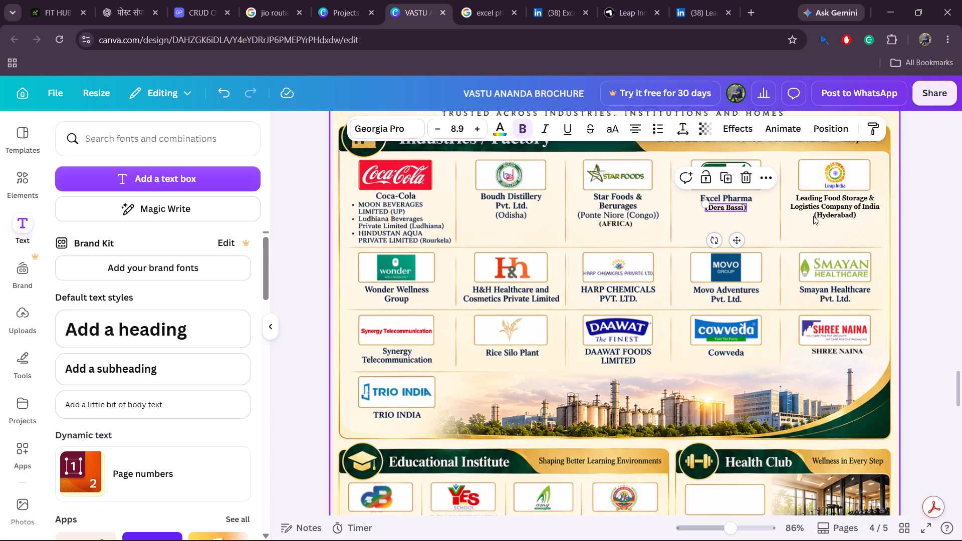
pyautogui.press('Down')
pyautogui.press('Down')
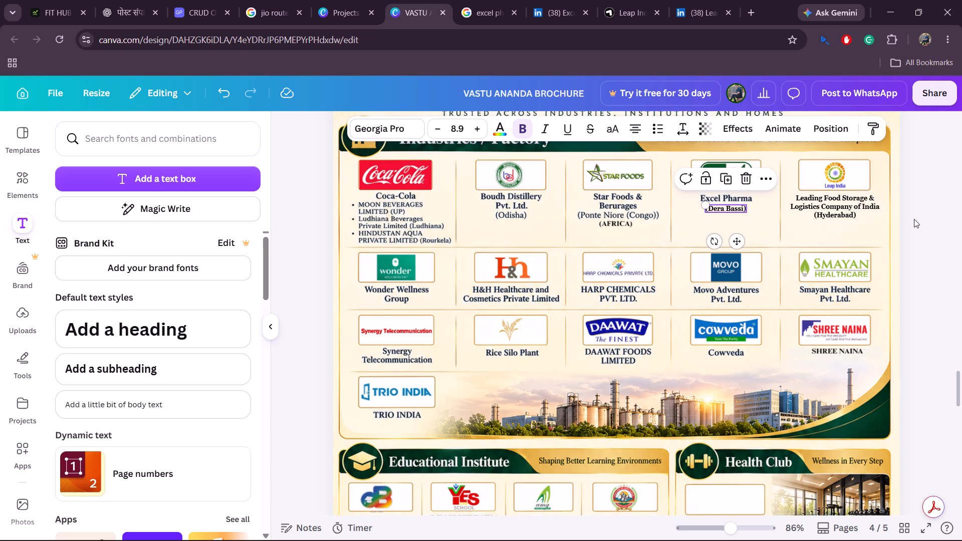
pyautogui.click(913, 219)
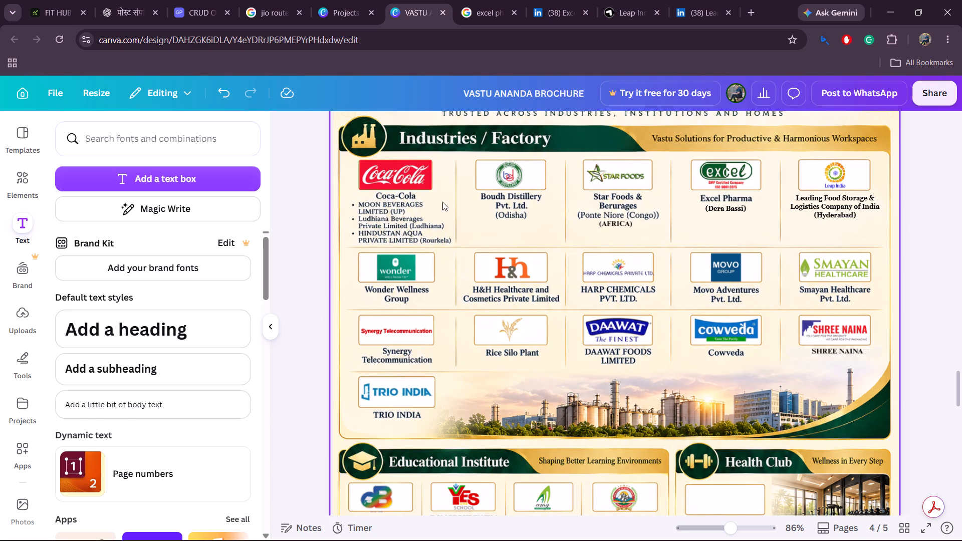
# Review the client logos and captions across page 4's sections, from Industries / Factory to Other Notable Clients.
pyautogui.scroll(-2, 417, 294)
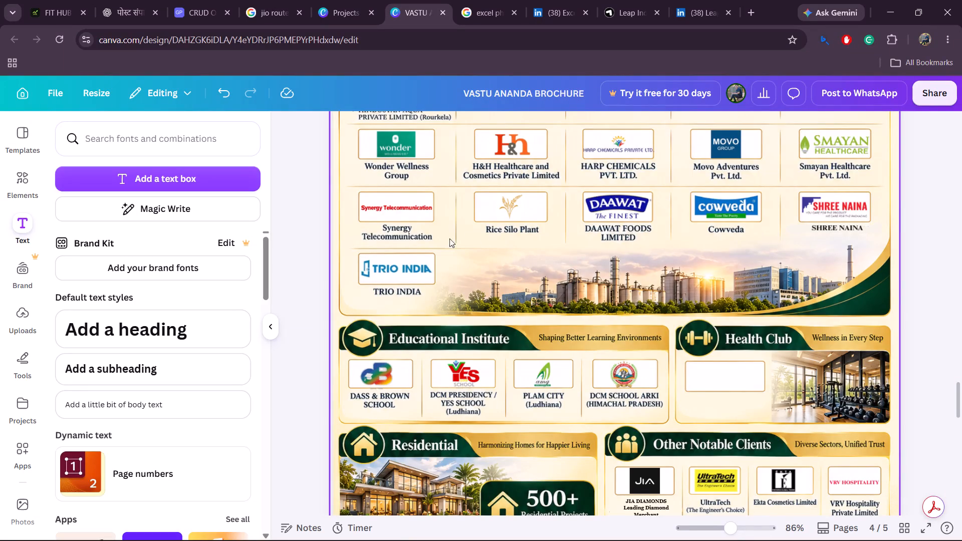
pyautogui.scroll(-2, 441, 313)
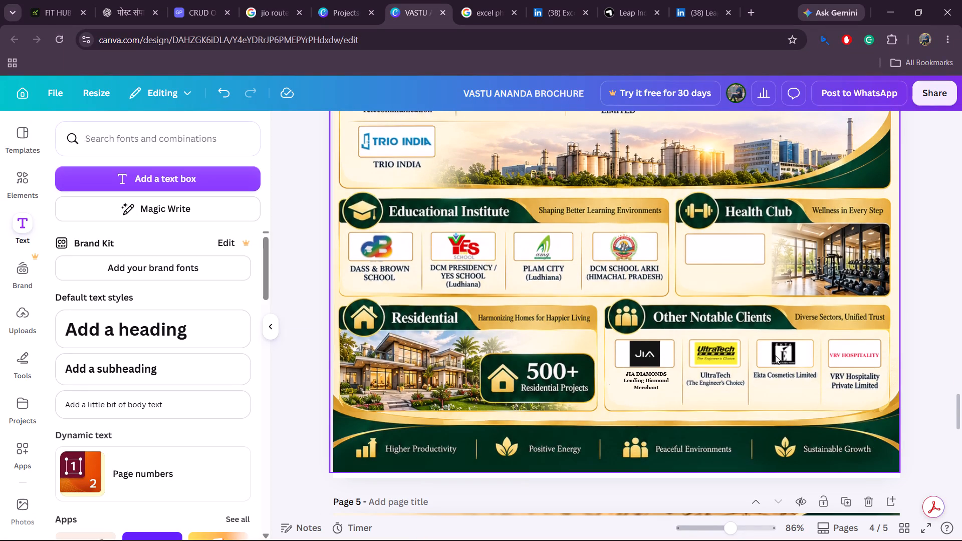
pyautogui.scroll(-1, 780, 345)
pyautogui.scroll(1, 780, 345)
pyautogui.scroll(3, 745, 281)
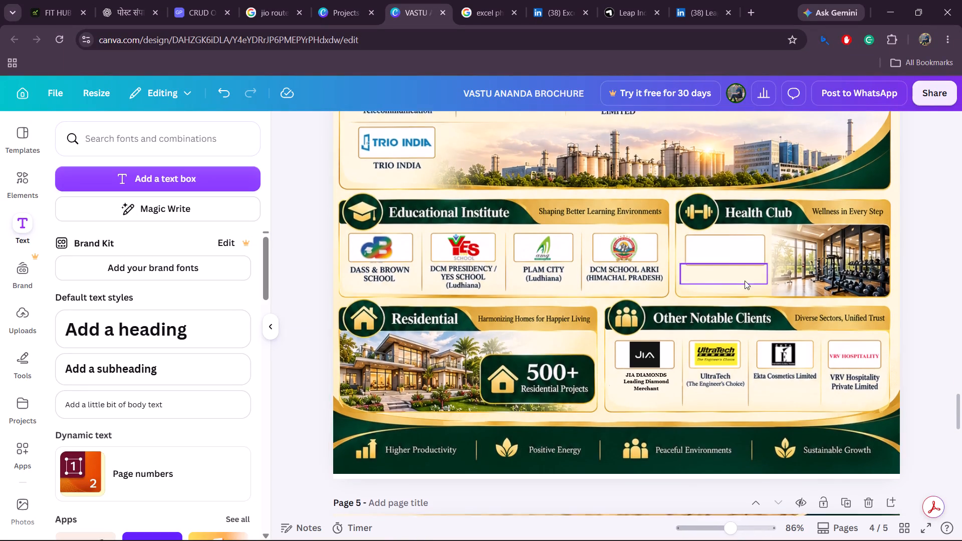
pyautogui.scroll(2, 835, 287)
pyautogui.scroll(-1, 802, 304)
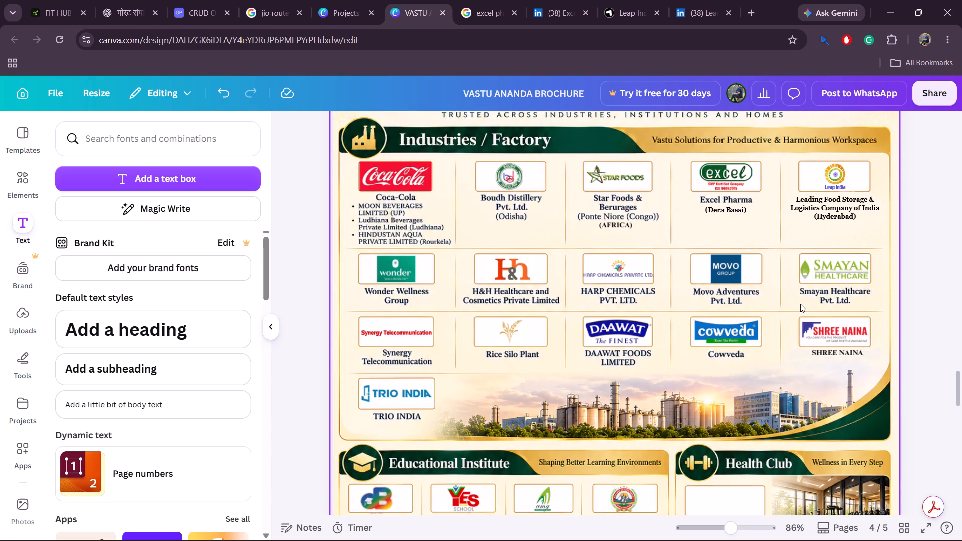
pyautogui.scroll(-1, 686, 339)
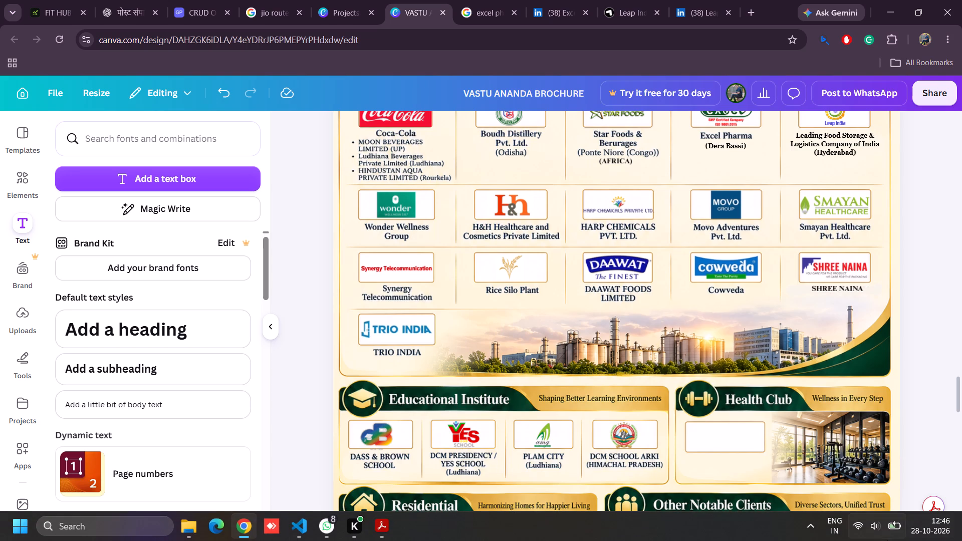
# Open the Windows quick settings with the Wi-Fi and Bluetooth controls.
pyautogui.click(887, 540)
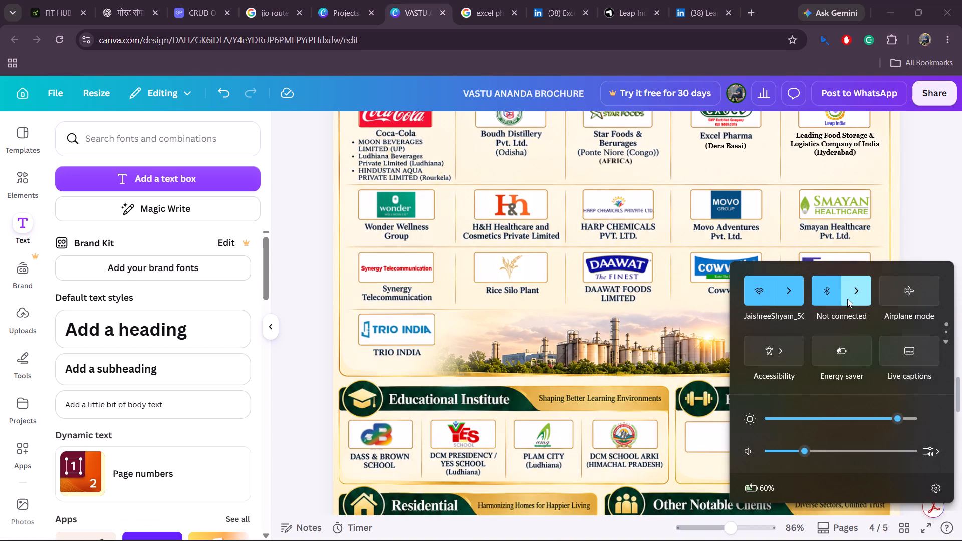
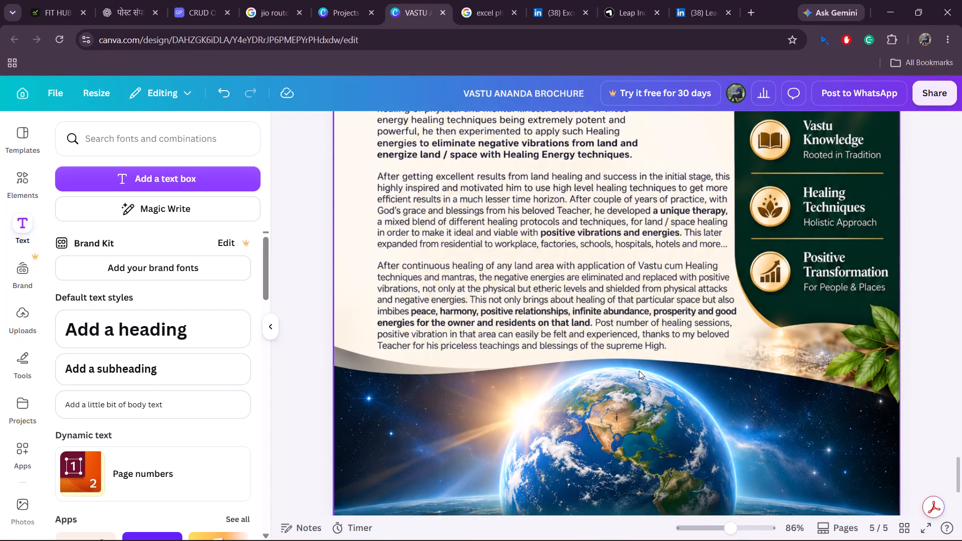
# Look back through the brochure's pages from page 5 up to the cover on page 1.
pyautogui.scroll(-7, 639, 371)
pyautogui.scroll(19, 657, 375)
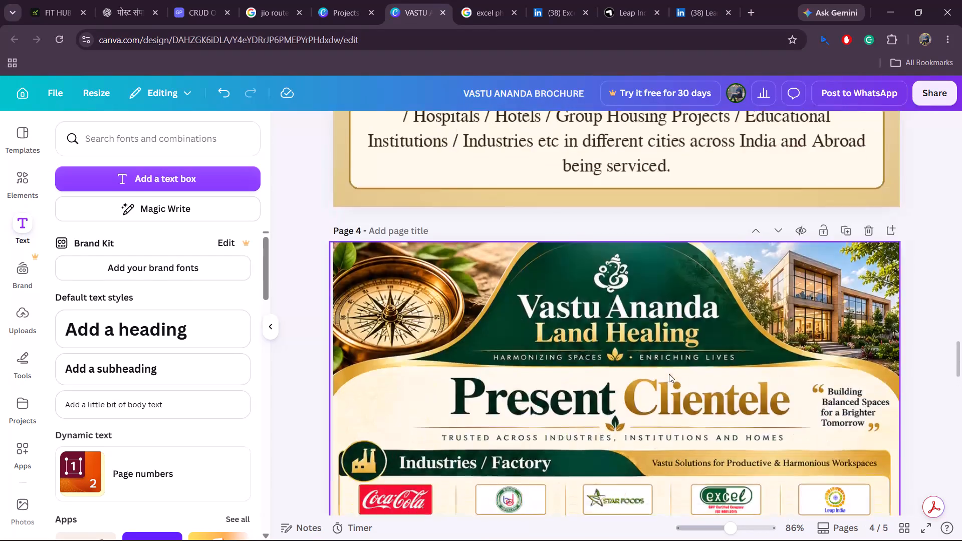
pyautogui.scroll(5, 669, 374)
pyautogui.scroll(20, 669, 374)
pyautogui.scroll(4, 669, 374)
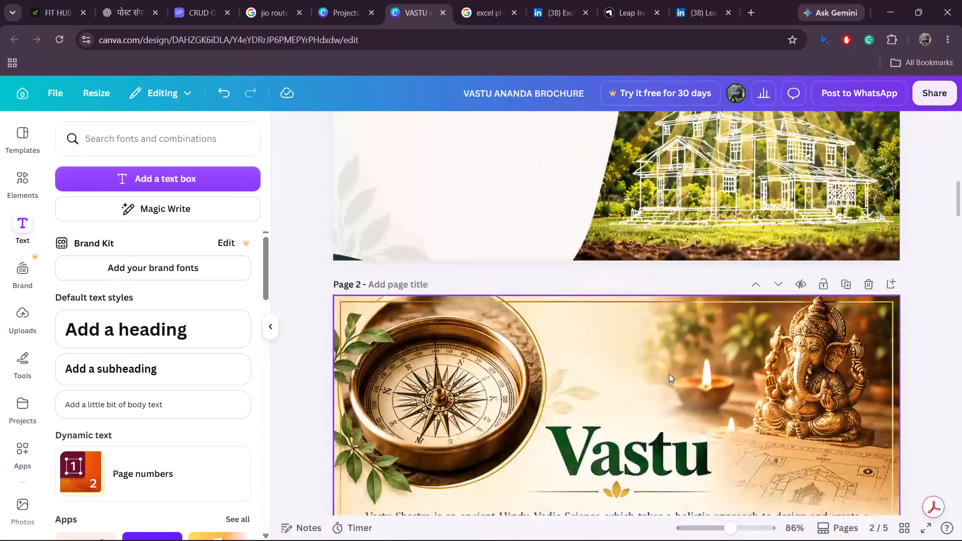
pyautogui.scroll(4, 800, 142)
pyautogui.scroll(9, 911, 131)
pyautogui.scroll(4, 809, 288)
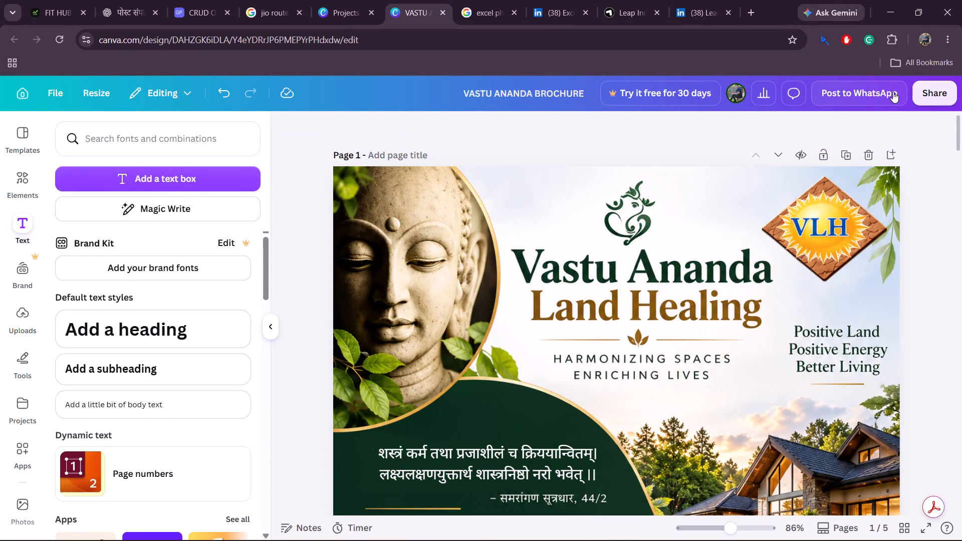
# Download all pages of the brochure as a PDF with the Digital preset.
pyautogui.click(930, 86)
pyautogui.click(735, 390)
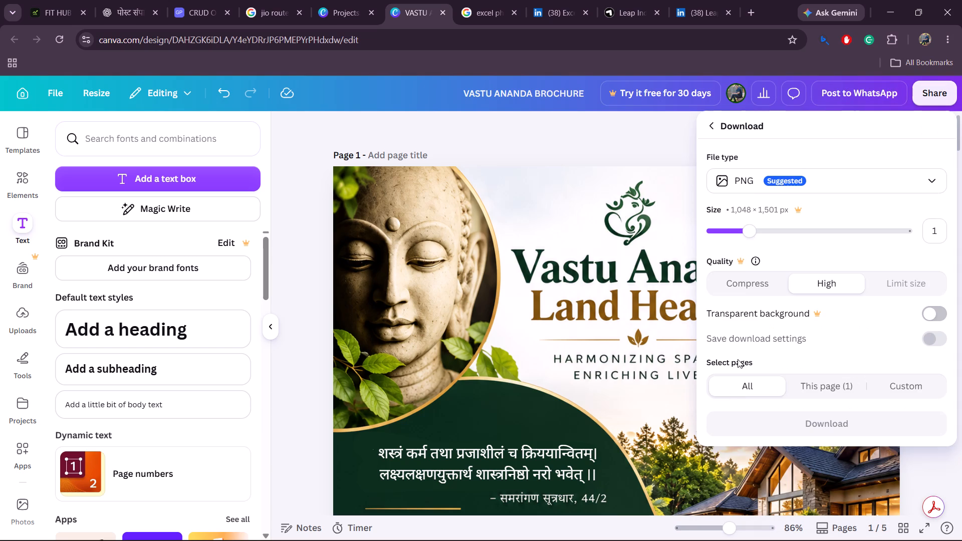
pyautogui.click(829, 181)
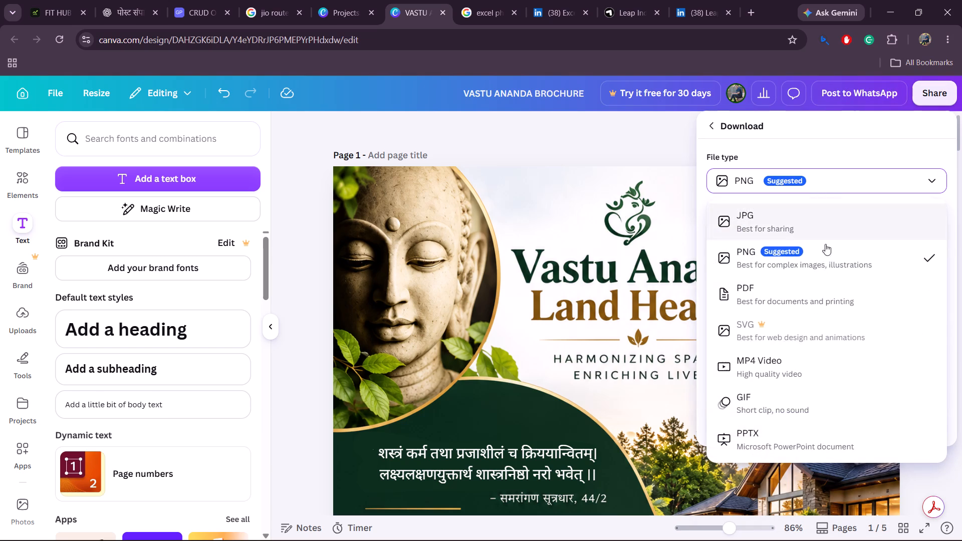
pyautogui.click(824, 291)
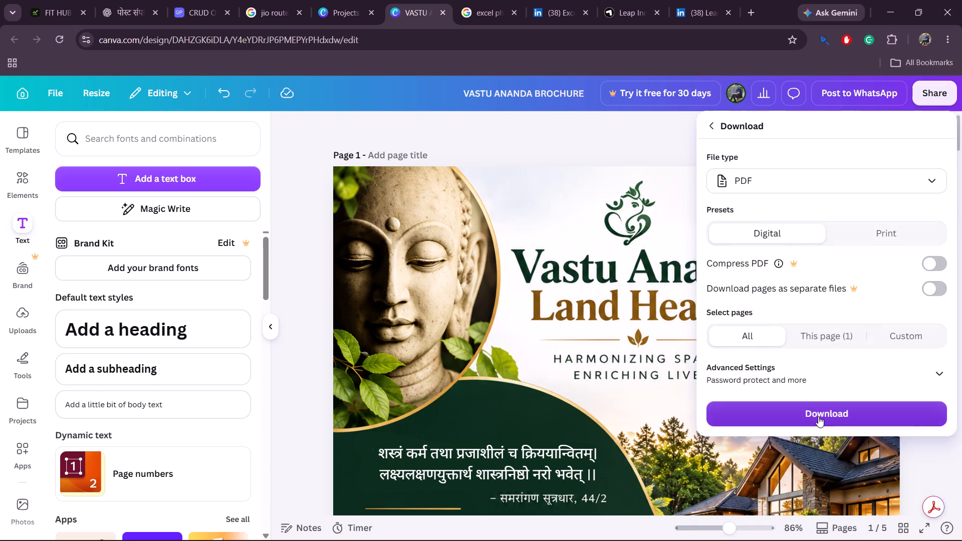
pyautogui.click(818, 416)
# Review the brochure from page 1 through to the Industries / Factory client section on page 4.
pyautogui.scroll(-8, 753, 275)
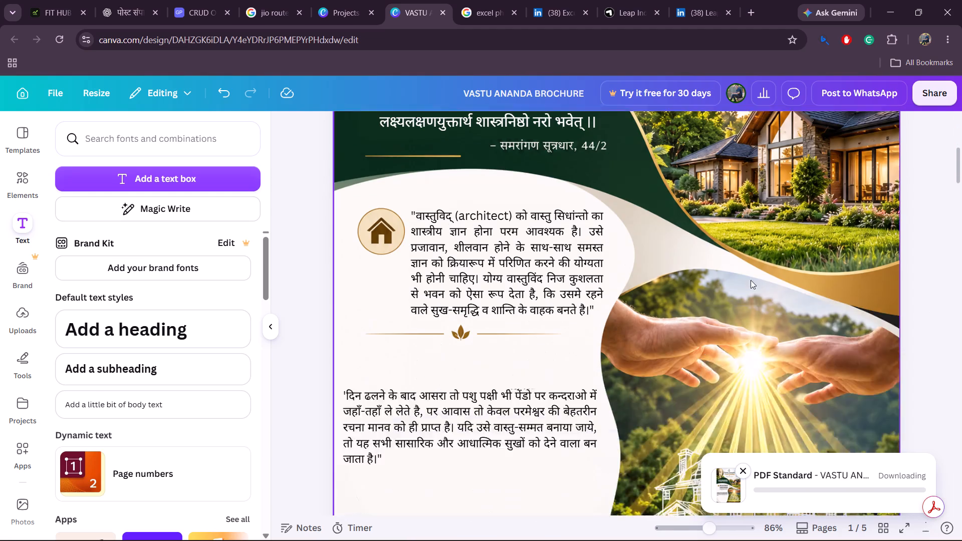
pyautogui.scroll(-12, 751, 280)
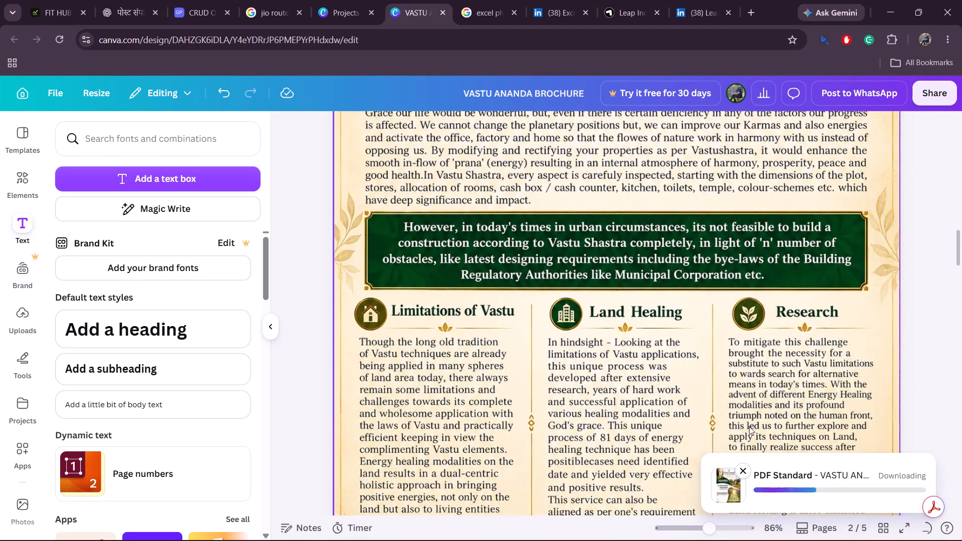
pyautogui.scroll(-11, 741, 417)
pyautogui.scroll(-8, 754, 377)
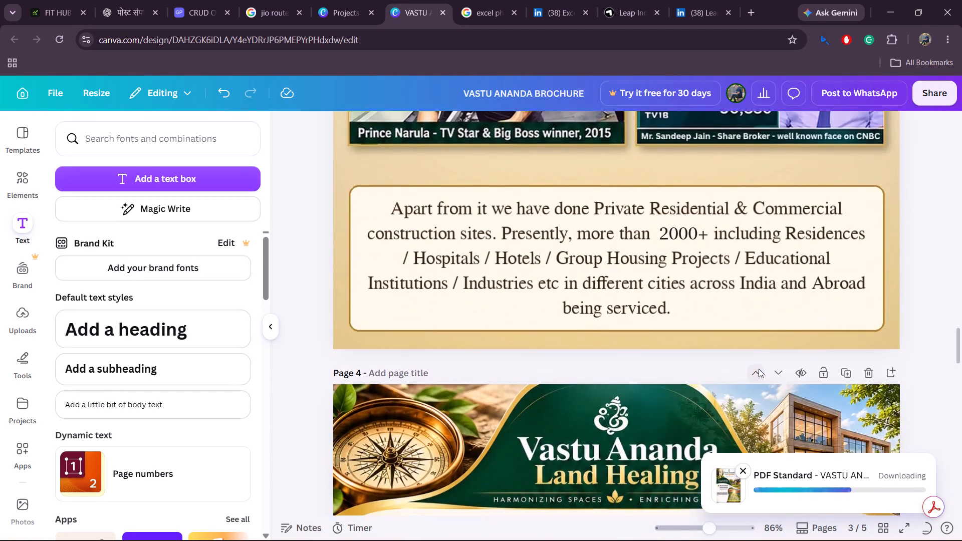
pyautogui.scroll(-6, 772, 353)
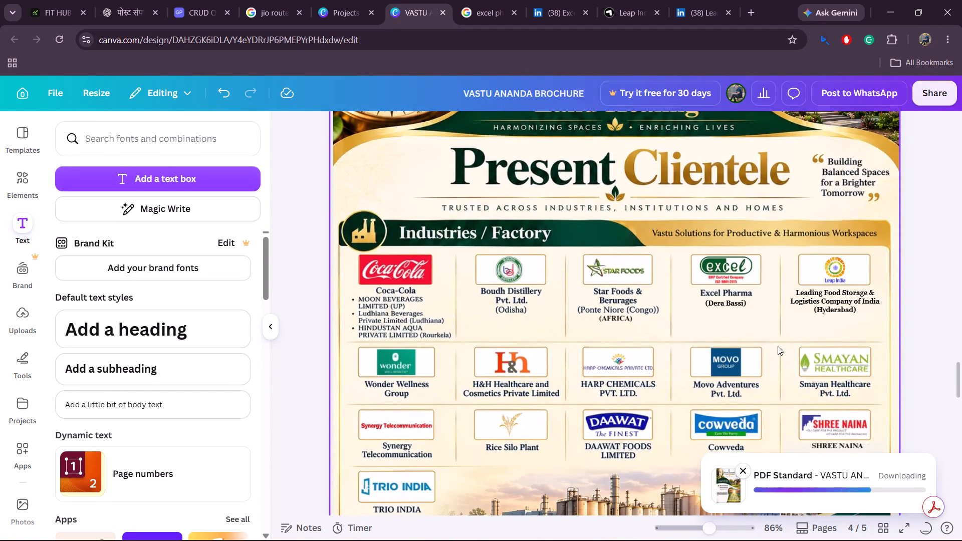
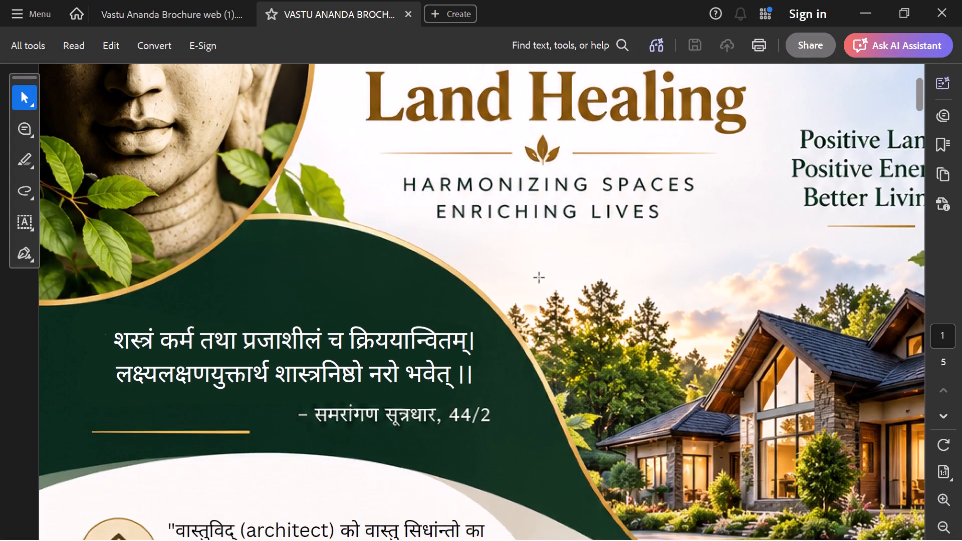
# Examine the overall layout of the cover page in the exported Vastu Ananda brochure PDF.
pyautogui.scroll(-4, 497, 271)
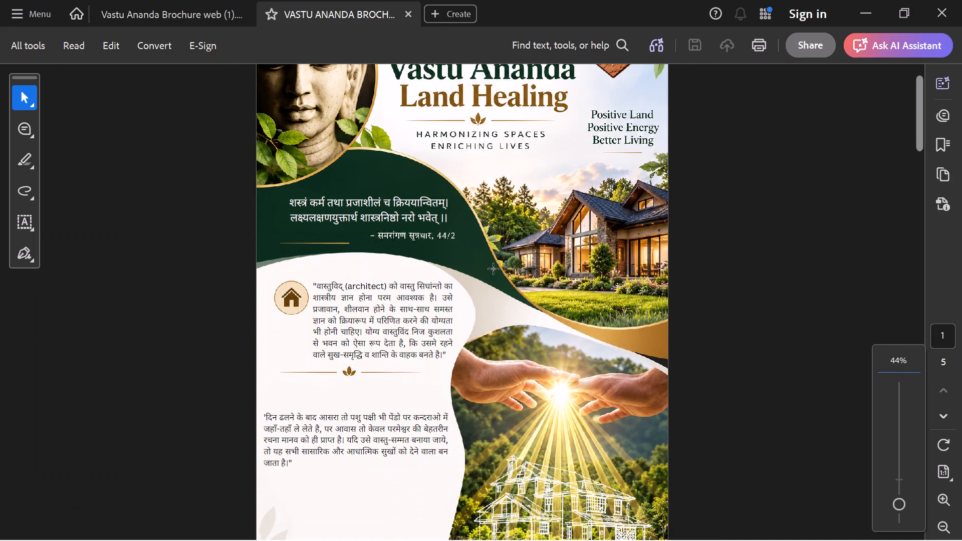
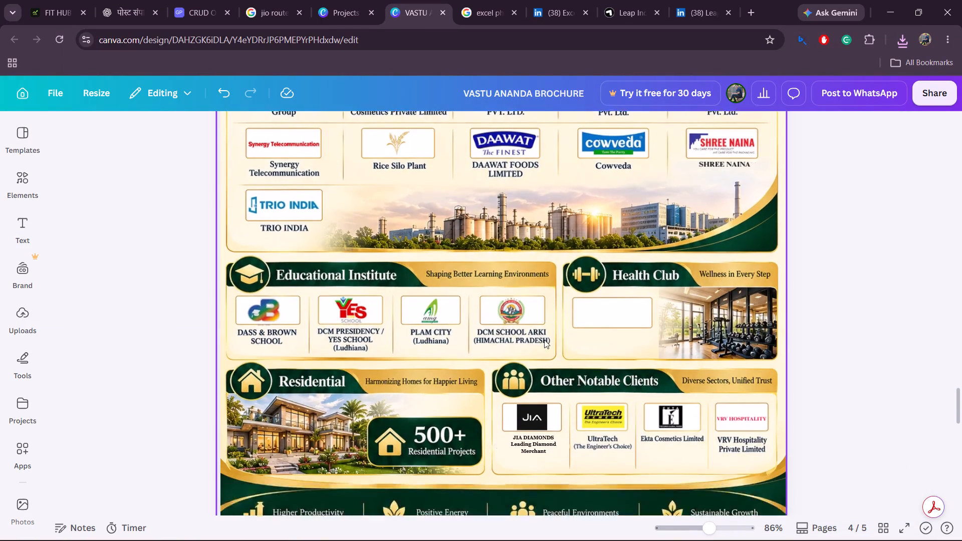
# Review the brochure design's pages in the Canva editor, from the client and founder pages back to the cover page's text and images.
pyautogui.scroll(-7, 544, 340)
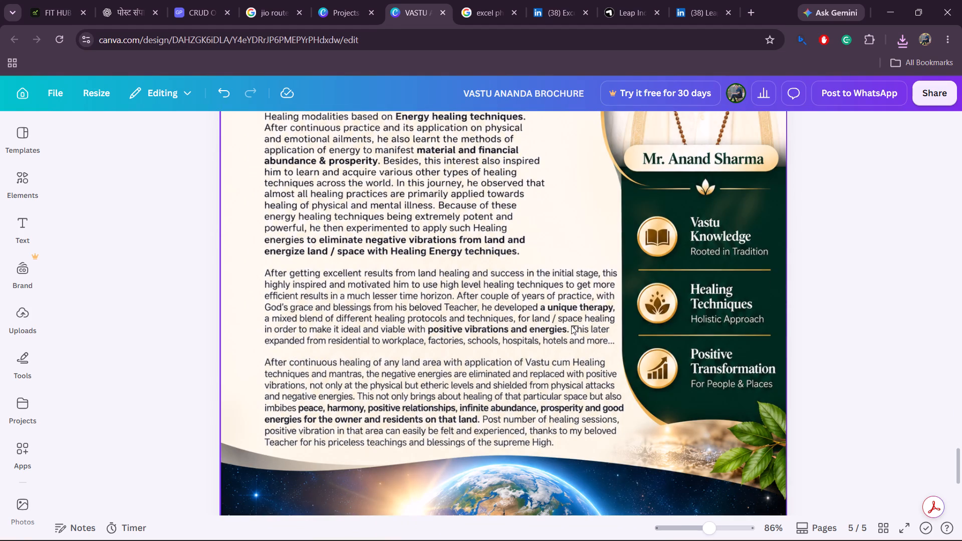
pyautogui.scroll(9, 571, 327)
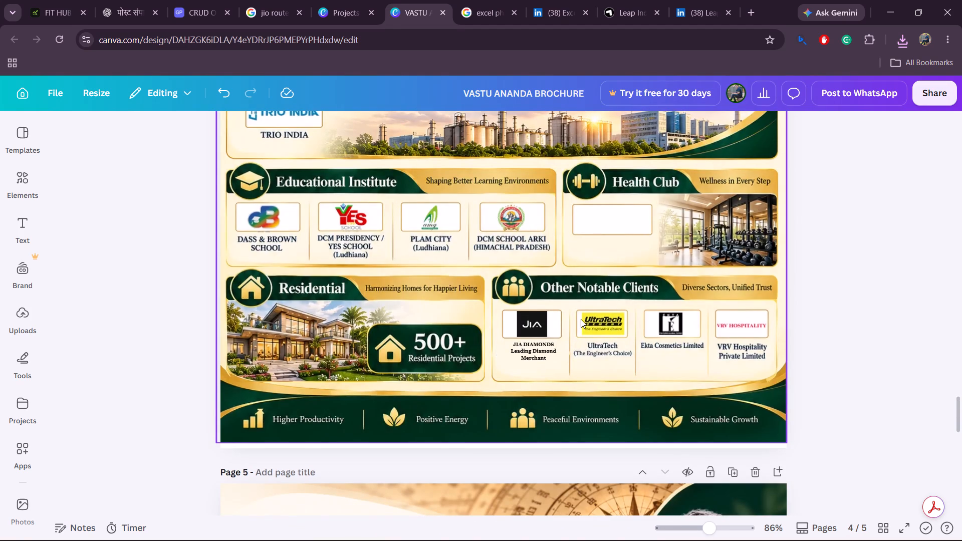
pyautogui.scroll(10, 597, 296)
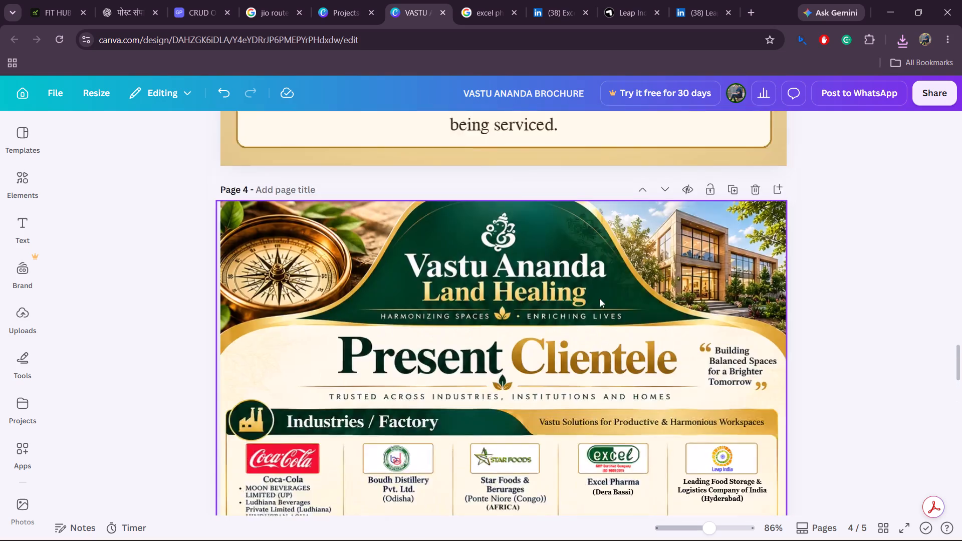
pyautogui.scroll(17, 600, 299)
pyautogui.scroll(5, 600, 299)
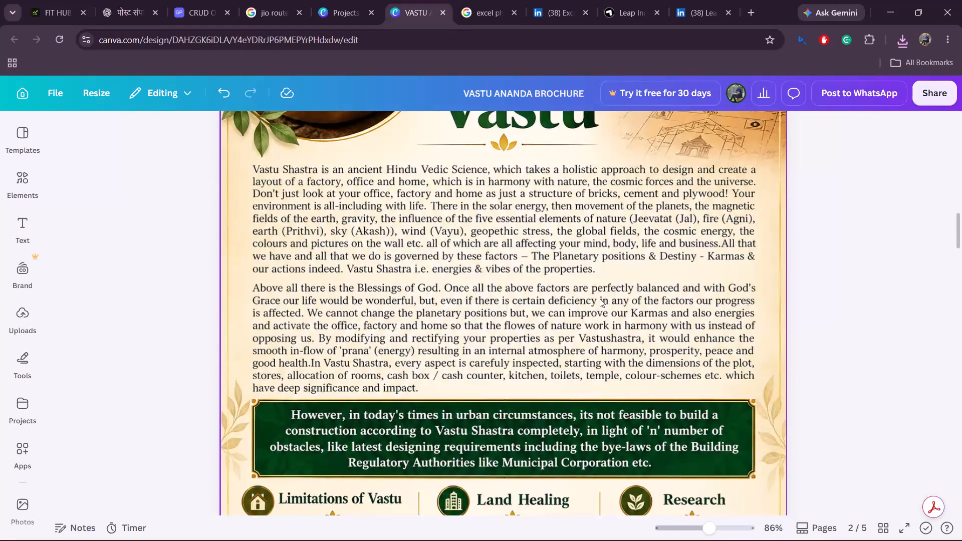
pyautogui.scroll(17, 600, 299)
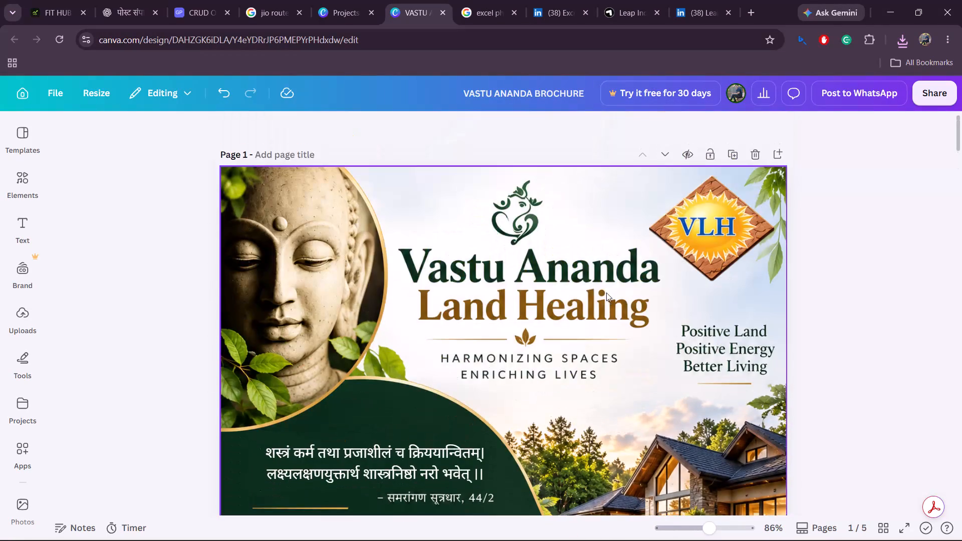
pyautogui.scroll(-3, 606, 293)
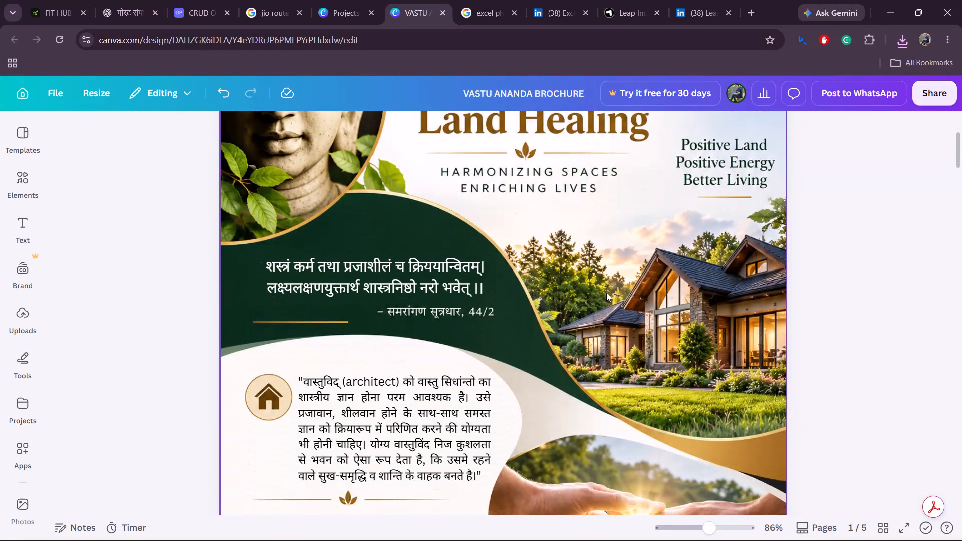
pyautogui.scroll(-5, 606, 293)
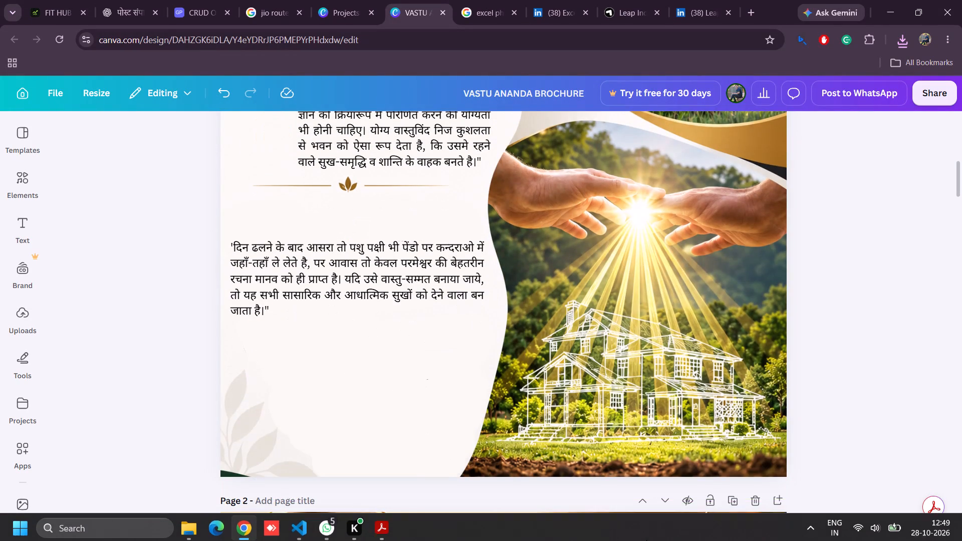
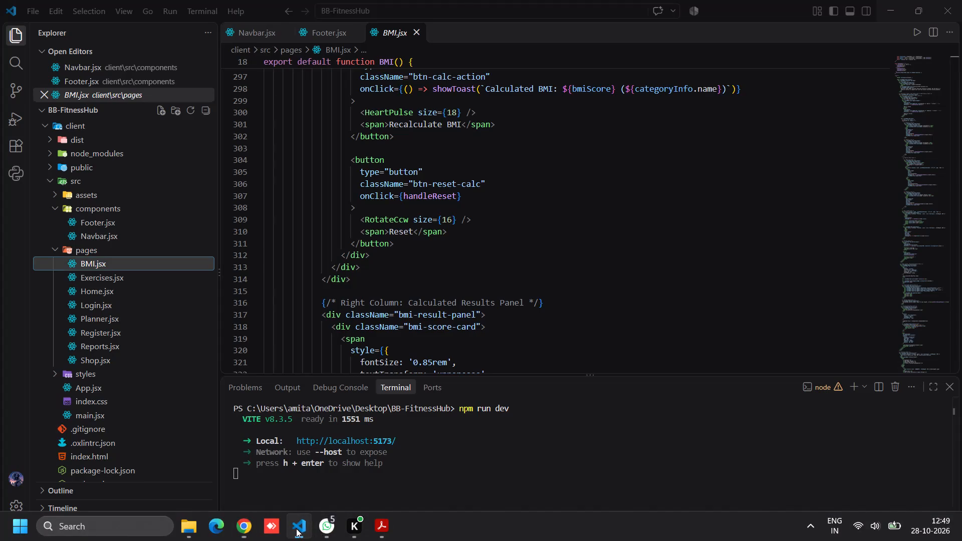
# Return from the code editor to the brochure design in Chrome and examine the cover page's images and Hindi text.
pyautogui.click(297, 528)
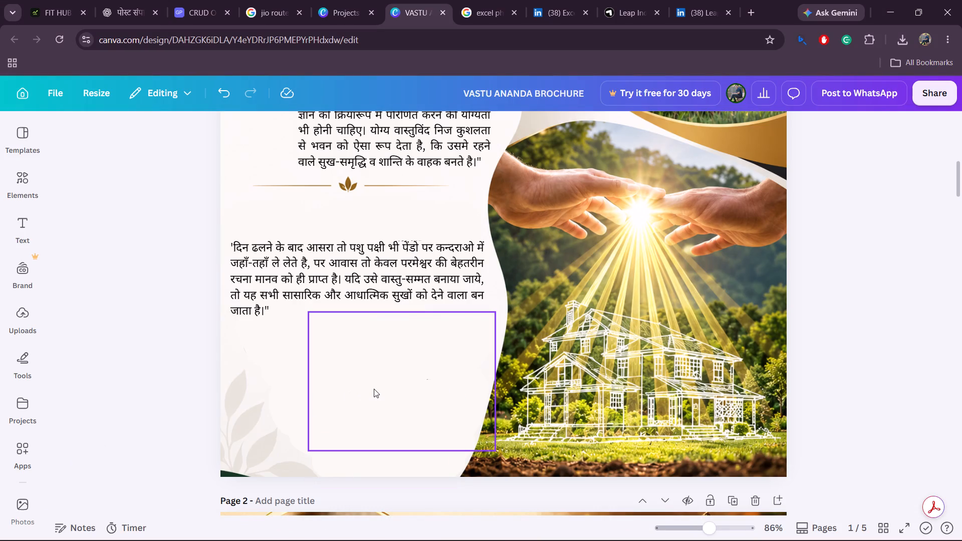
pyautogui.scroll(9, 374, 389)
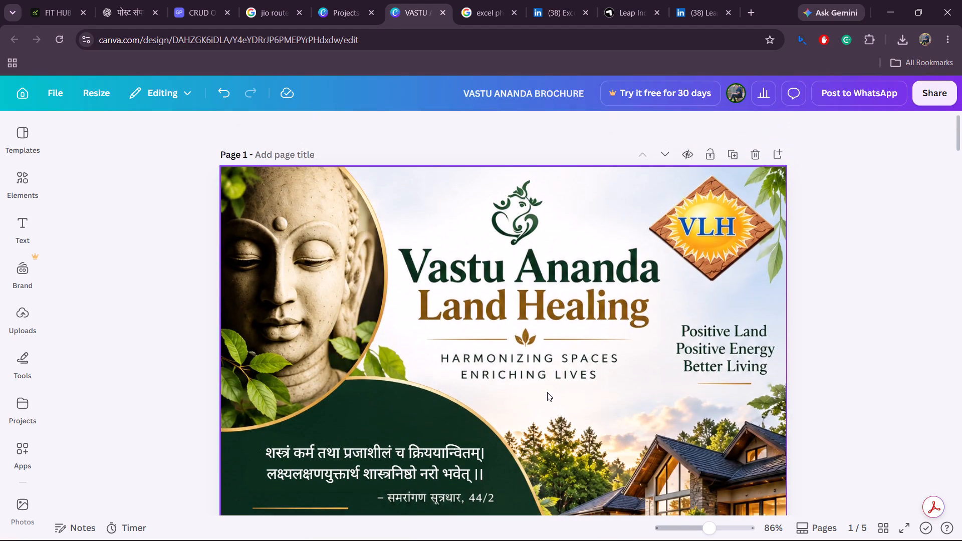
pyautogui.scroll(-1, 547, 392)
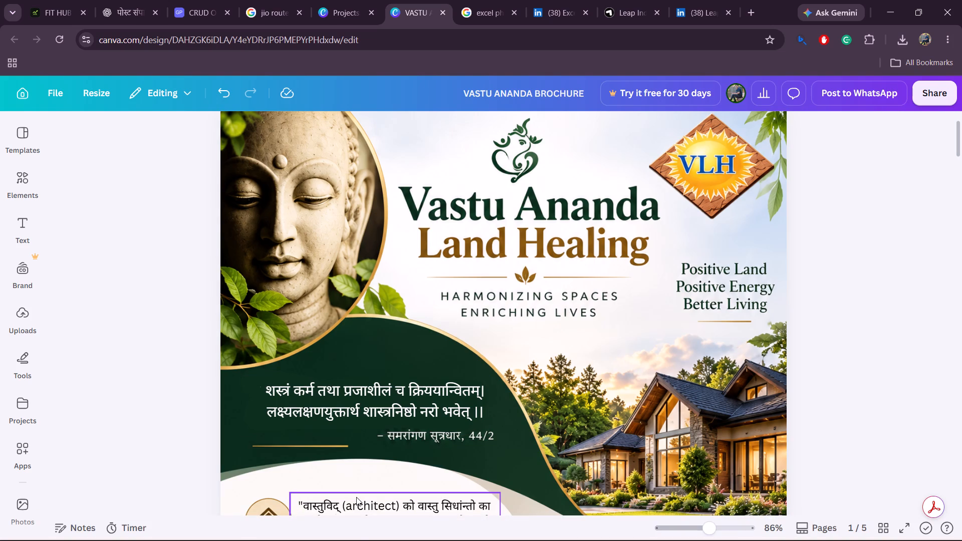
pyautogui.scroll(1, 426, 397)
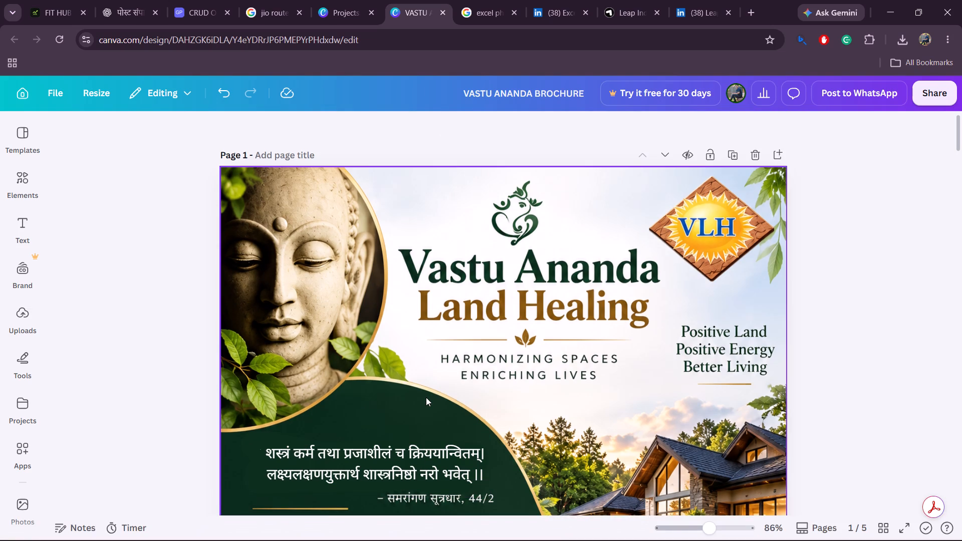
pyautogui.scroll(4, 426, 397)
pyautogui.scroll(-12, 423, 404)
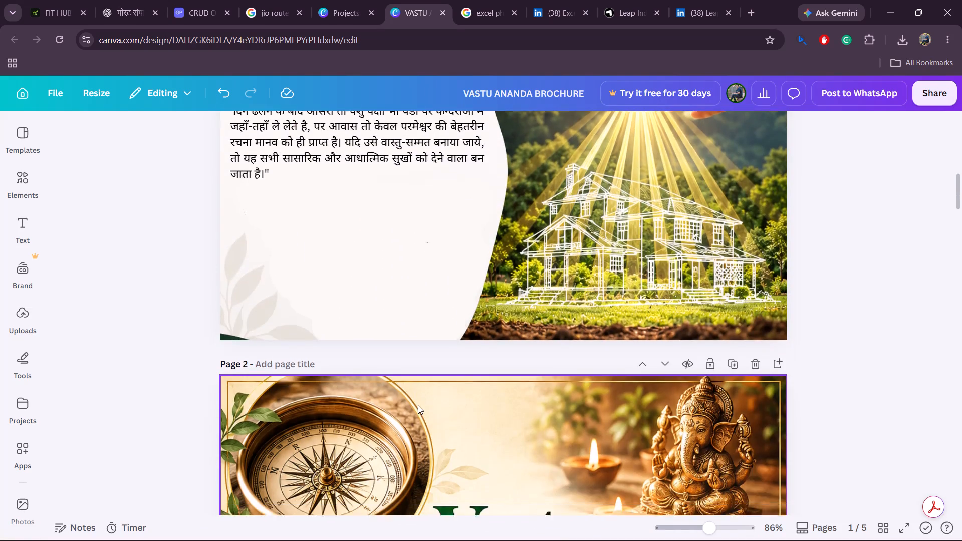
# Look through brochure pages 2 to 4, covering the land healing process, services, famous clients and the start of Present Clientele.
pyautogui.scroll(-19, 418, 405)
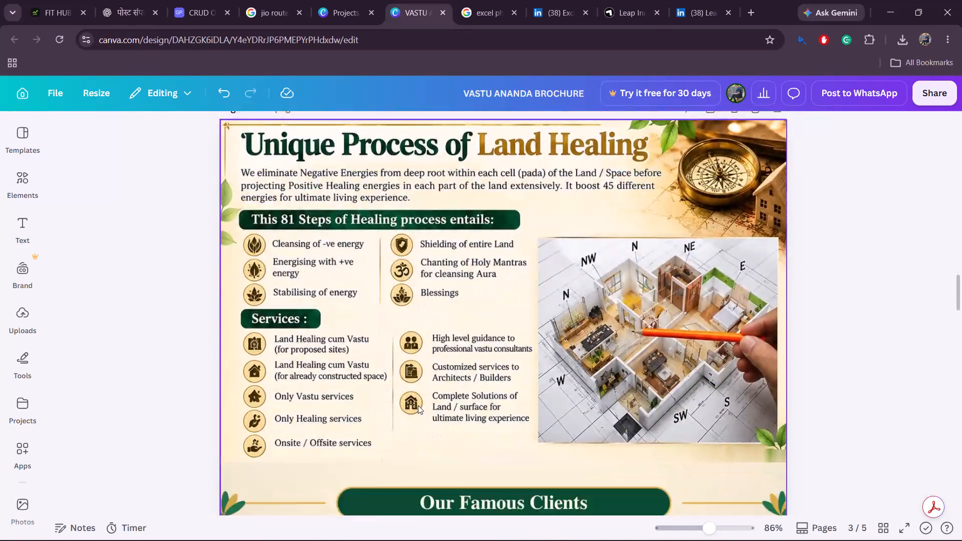
pyautogui.scroll(-7, 418, 405)
pyautogui.scroll(6, 416, 405)
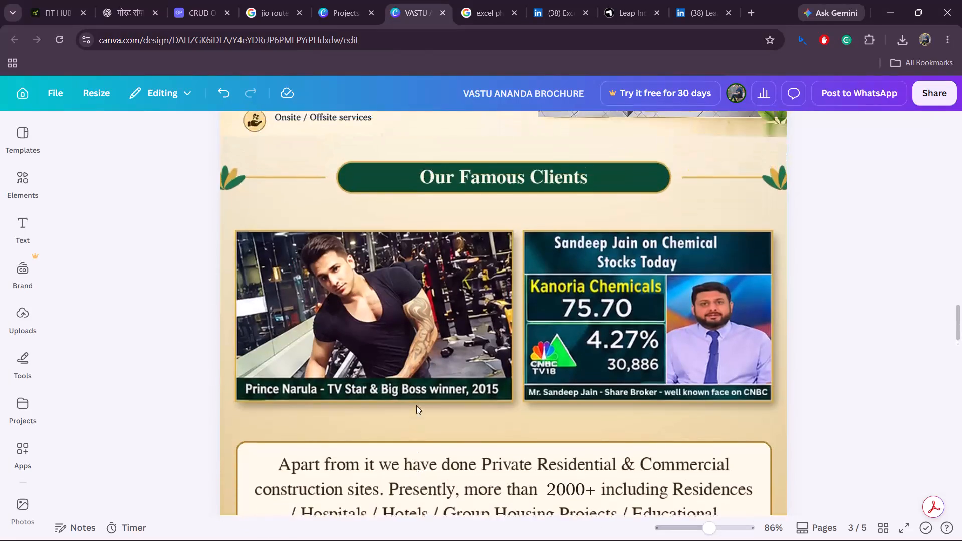
pyautogui.scroll(4, 416, 405)
pyautogui.scroll(-16, 416, 405)
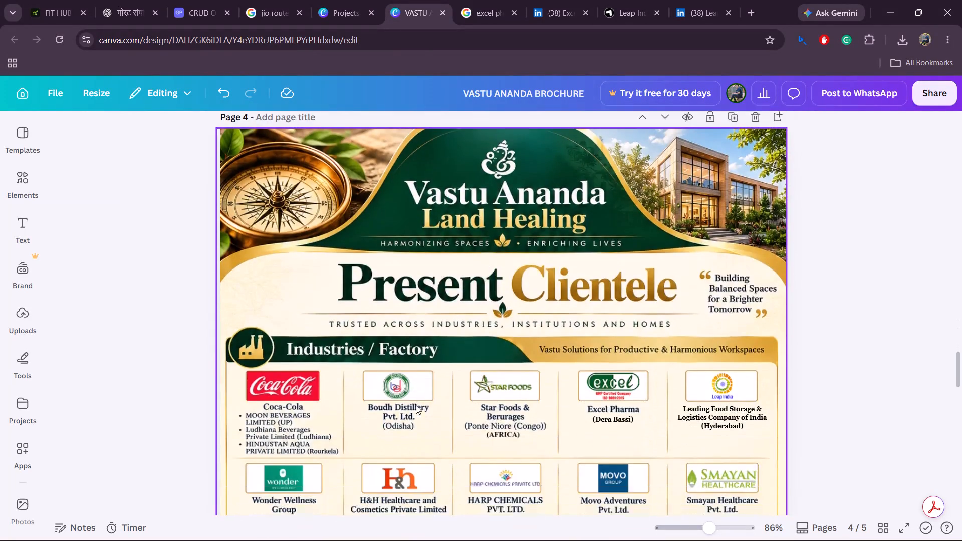
# Review the rest of page 4 and the Success Story page down to its contact footer, ending back at the Present Clientele logos.
pyautogui.scroll(-4, 416, 405)
pyautogui.scroll(-6, 463, 384)
pyautogui.scroll(-2, 493, 435)
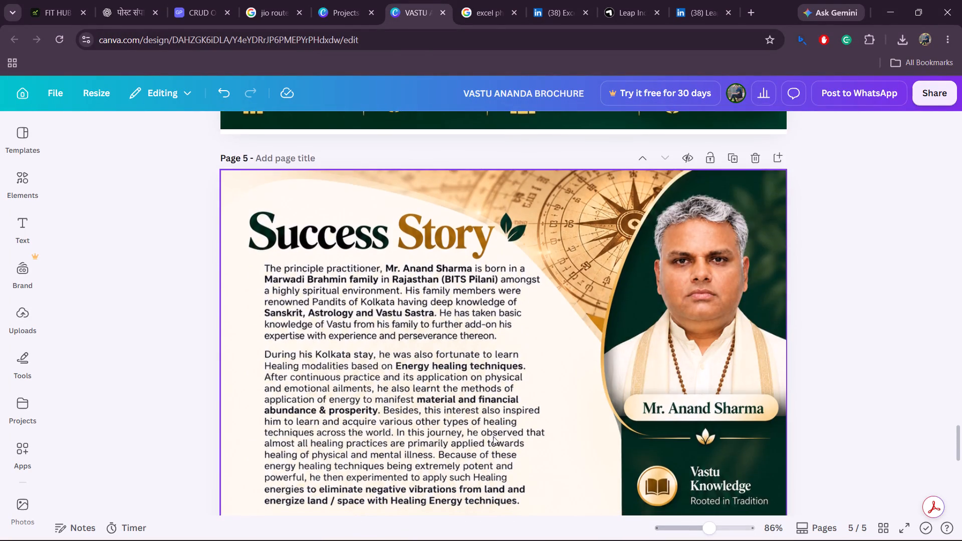
pyautogui.scroll(-20, 493, 436)
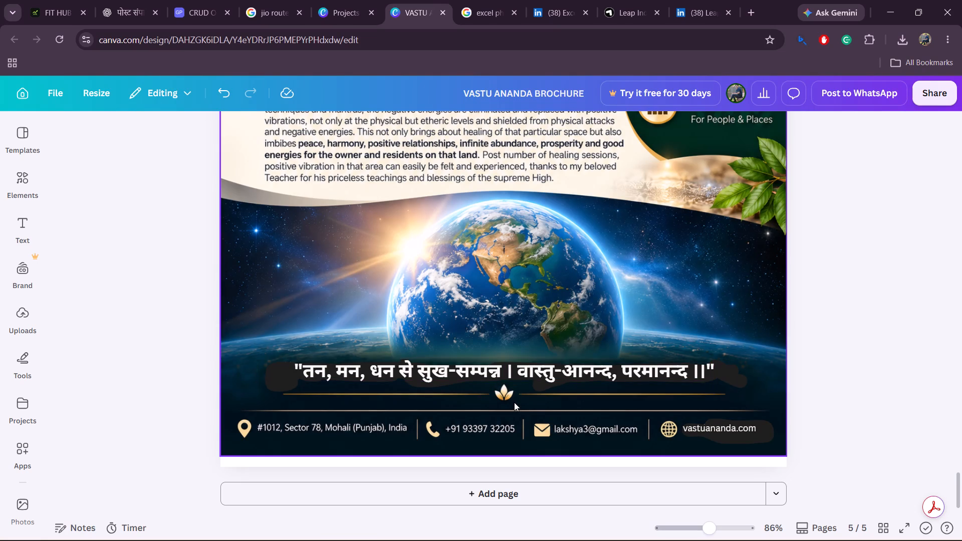
pyautogui.scroll(19, 514, 403)
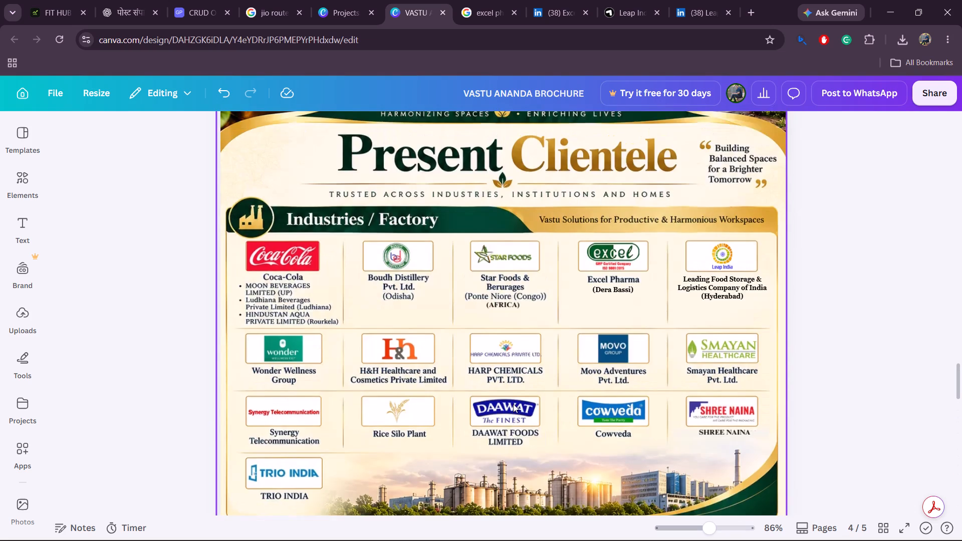
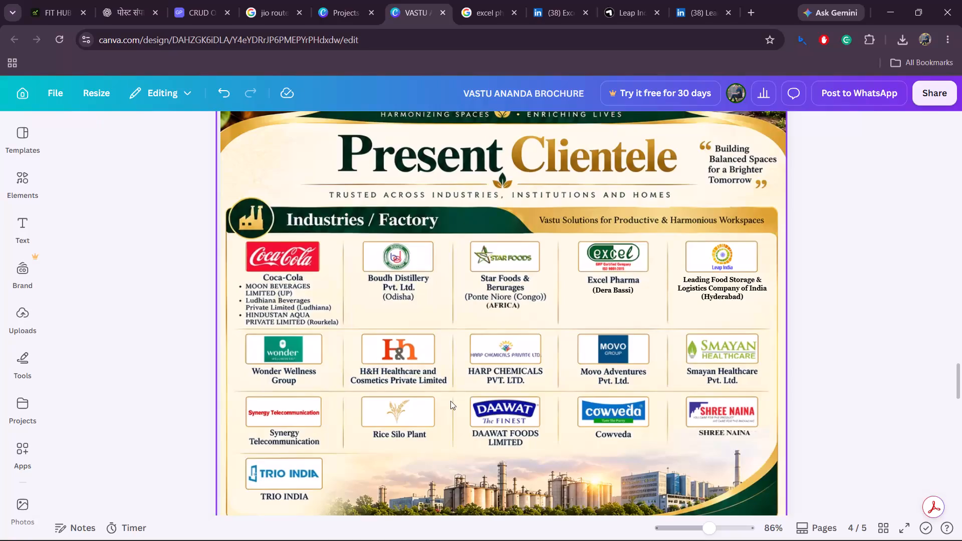
# Check the lower sections of brochure page 4, including the Health Club box, and open the amit PDF from the Downloads folder.
pyautogui.scroll(-5, 611, 303)
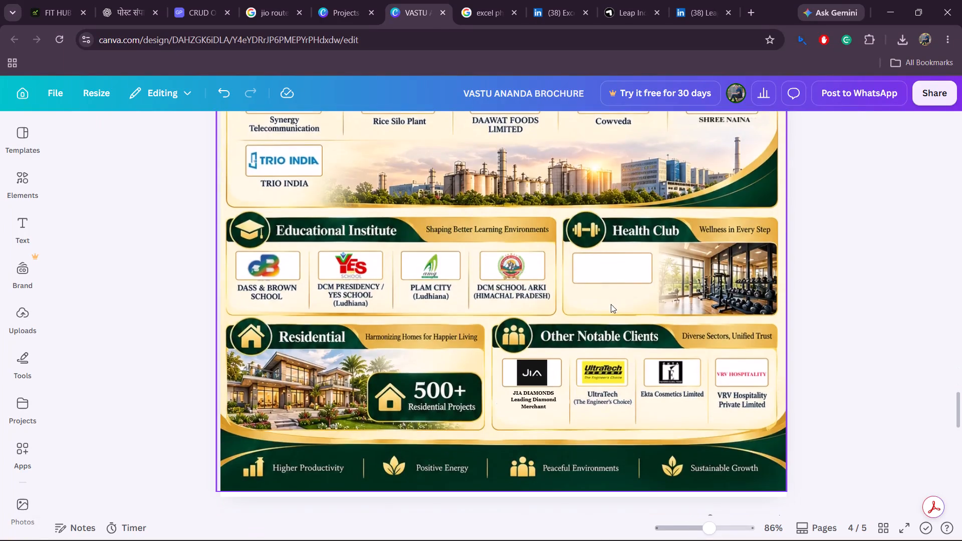
pyautogui.scroll(-5, 611, 304)
pyautogui.scroll(4, 610, 306)
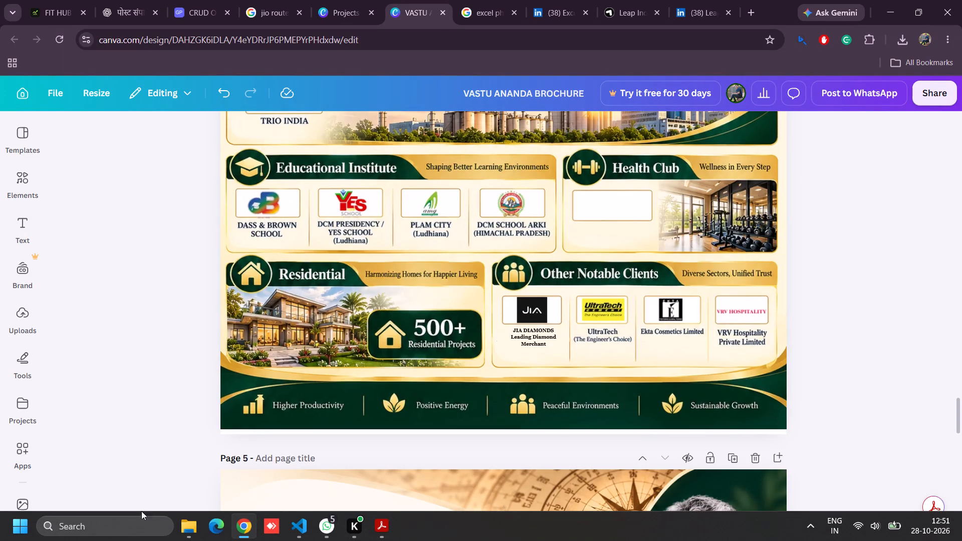
pyautogui.click(189, 526)
pyautogui.scroll(1, 228, 383)
pyautogui.scroll(-3, 228, 386)
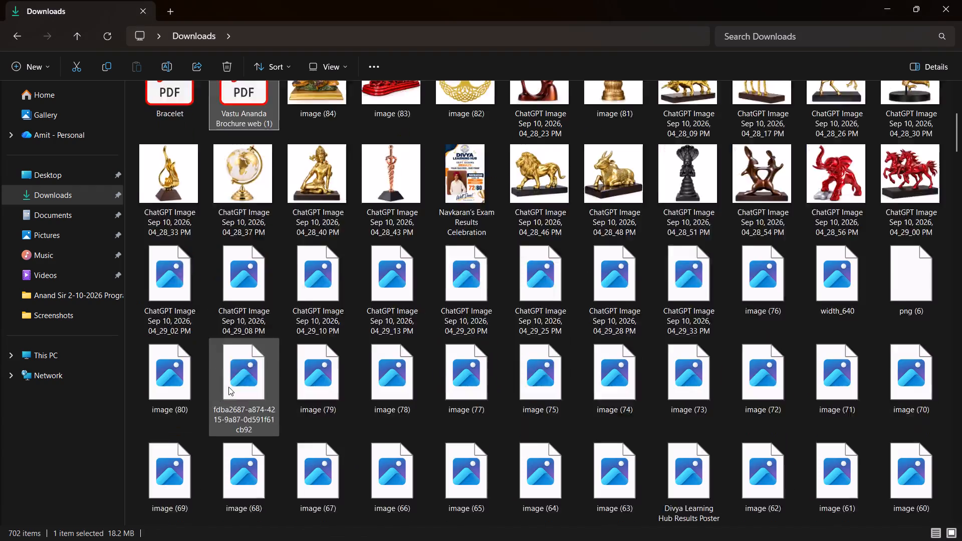
pyautogui.scroll(3, 210, 285)
pyautogui.doubleClick(151, 332)
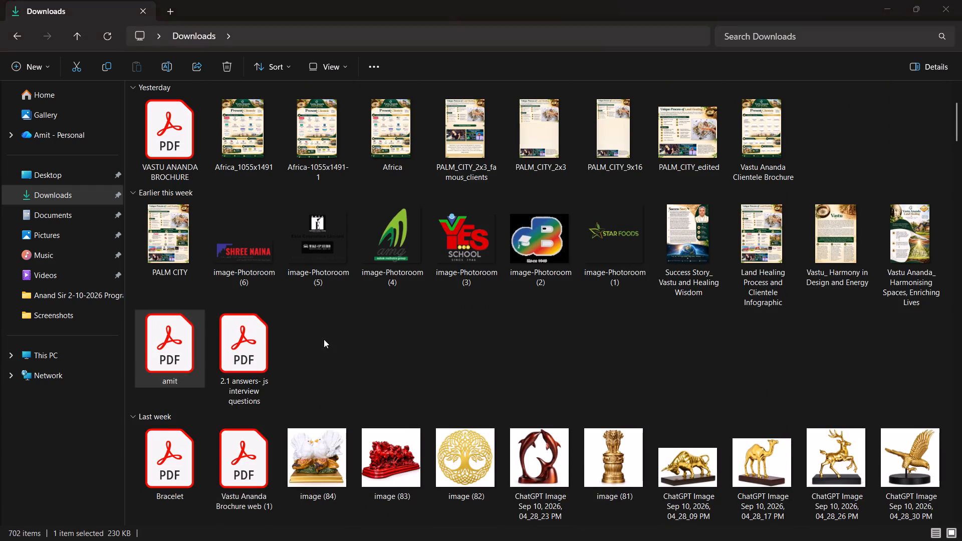
pyautogui.click(197, 83)
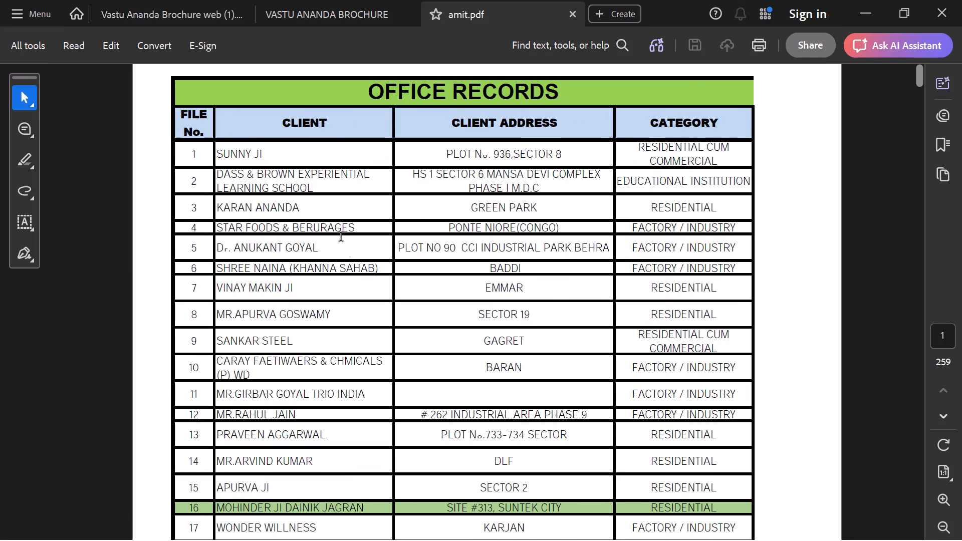
# Examine the first office records for factory clients, focusing on the Wonder Willness entry and its address.
pyautogui.scroll(-1, 315, 303)
pyautogui.scroll(-2, 580, 359)
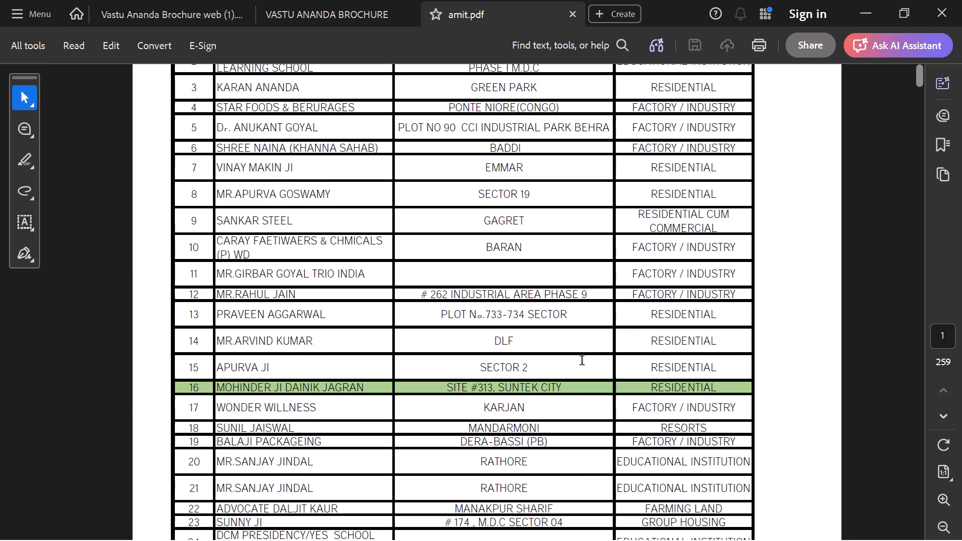
pyautogui.tripleClick(257, 327)
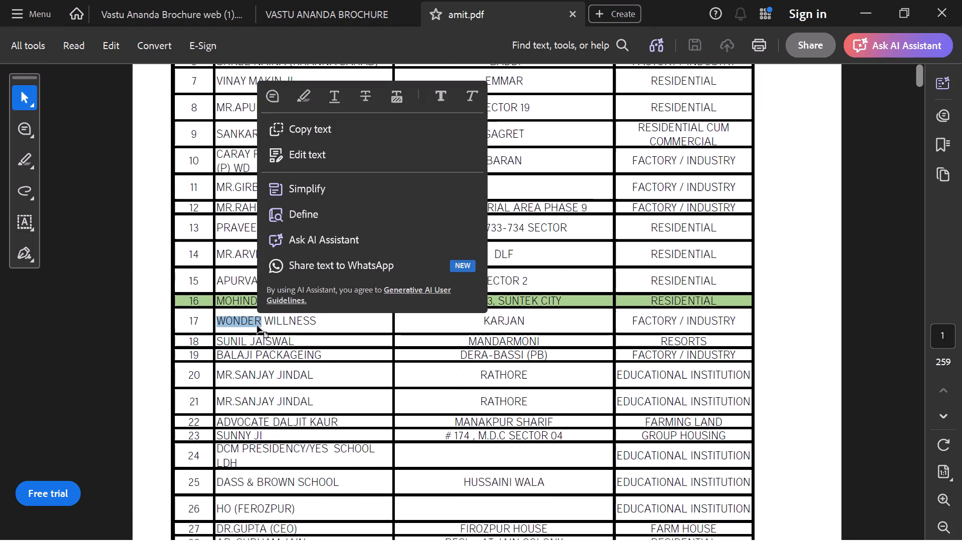
pyautogui.click(282, 324)
pyautogui.doubleClick(283, 324)
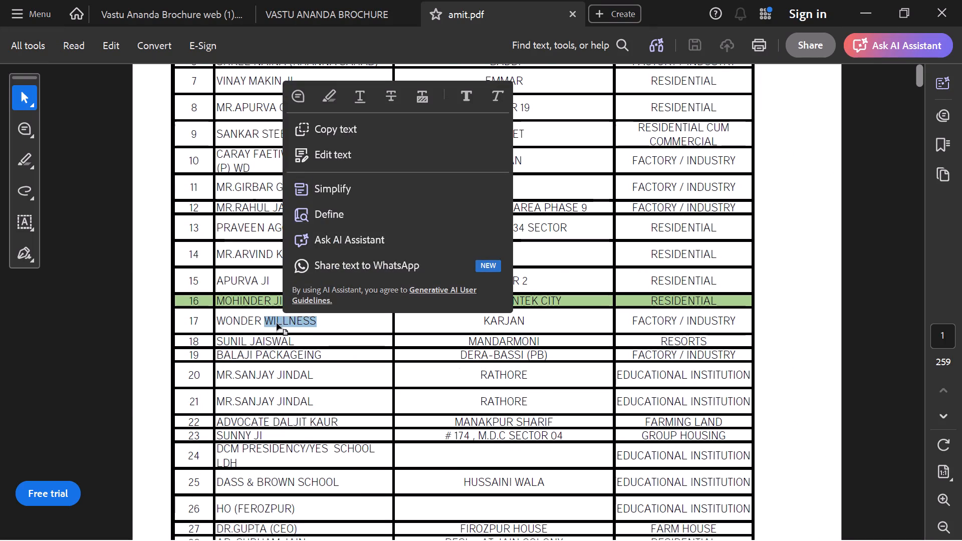
pyautogui.click(278, 324)
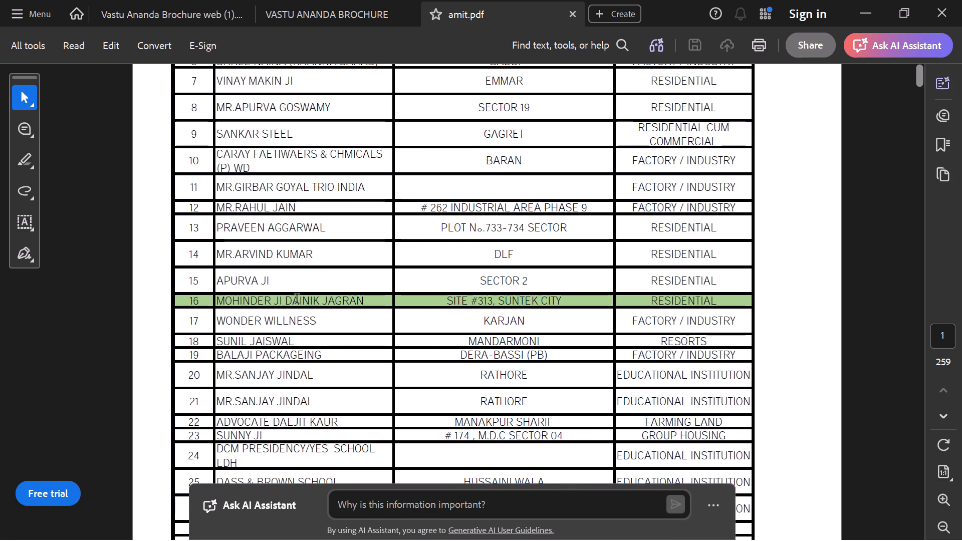
pyautogui.doubleClick(290, 321)
pyautogui.click(329, 325)
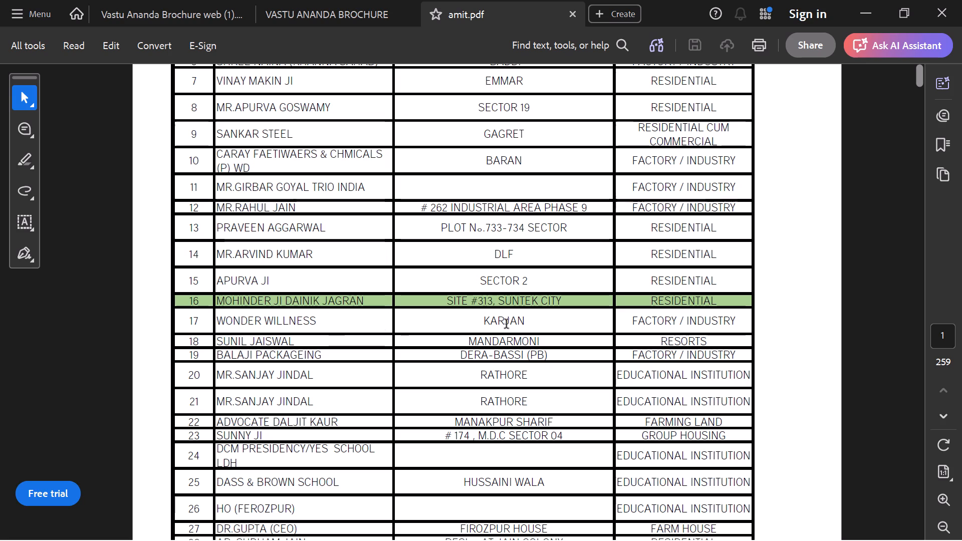
# Look through the client, address and category columns from file 1 onto the third page, ending back at the start.
pyautogui.scroll(14, 425, 349)
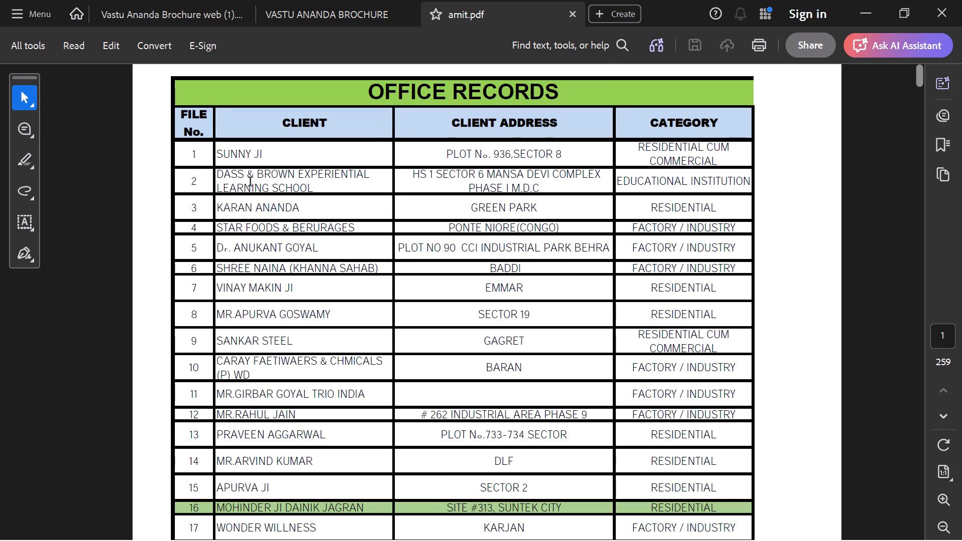
pyautogui.moveTo(221, 157); pyautogui.dragTo(245, 156)
pyautogui.click(255, 155)
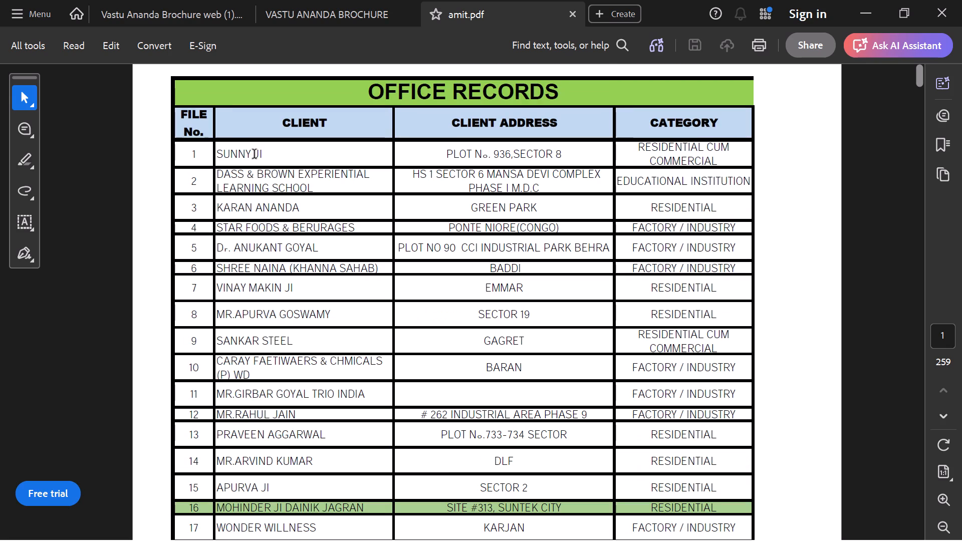
pyautogui.moveTo(252, 155); pyautogui.dragTo(218, 155)
pyautogui.moveTo(259, 157); pyautogui.dragTo(266, 158)
pyautogui.scroll(-9, 639, 245)
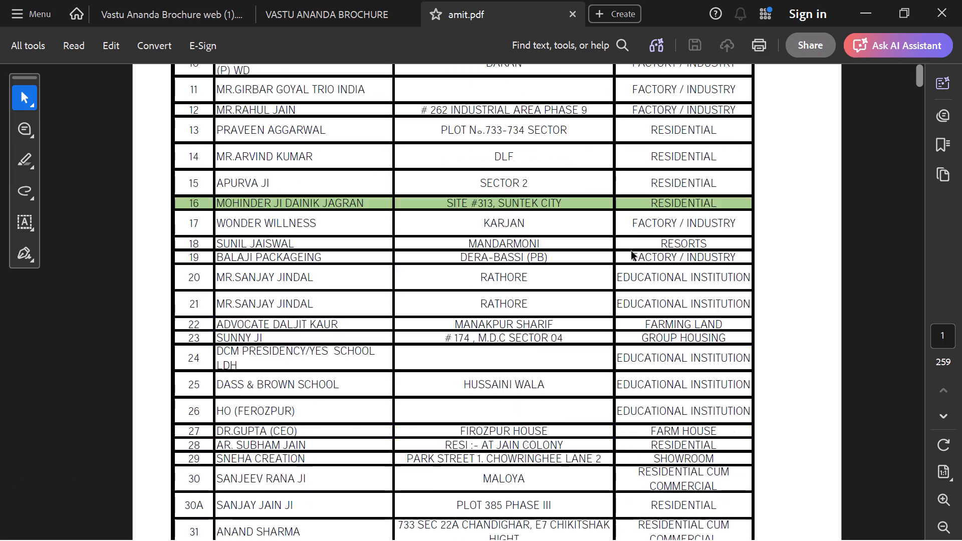
pyautogui.scroll(-2, 631, 251)
pyautogui.scroll(-13, 500, 273)
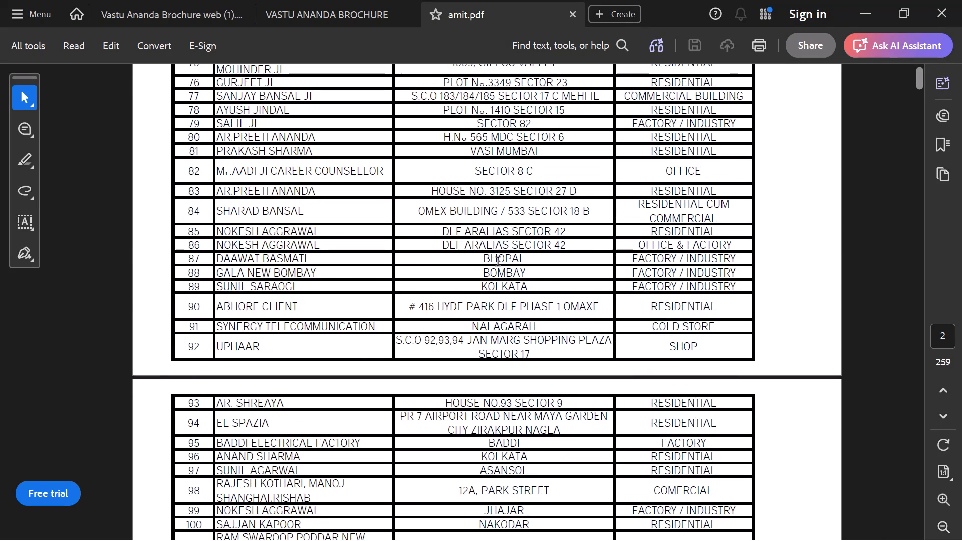
pyautogui.scroll(14, 455, 268)
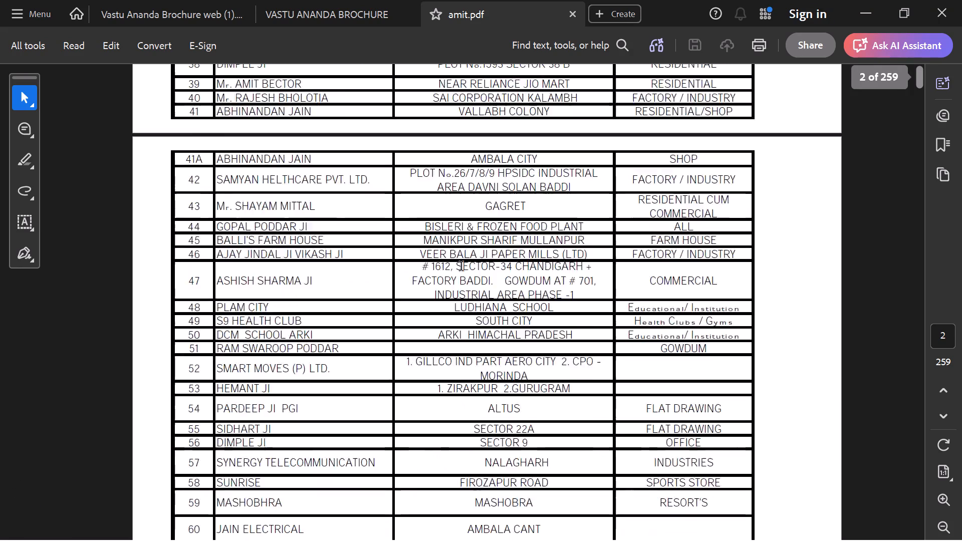
pyautogui.scroll(3, 461, 267)
pyautogui.scroll(4, 435, 200)
pyautogui.scroll(13, 289, 157)
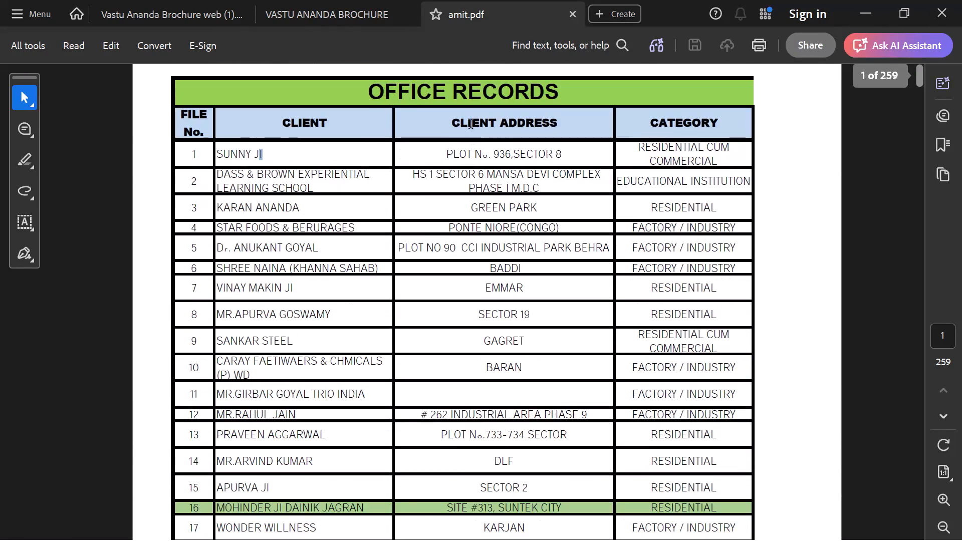
# Search the office records for "gyms".
pyautogui.click(615, 50)
pyautogui.click(735, 93)
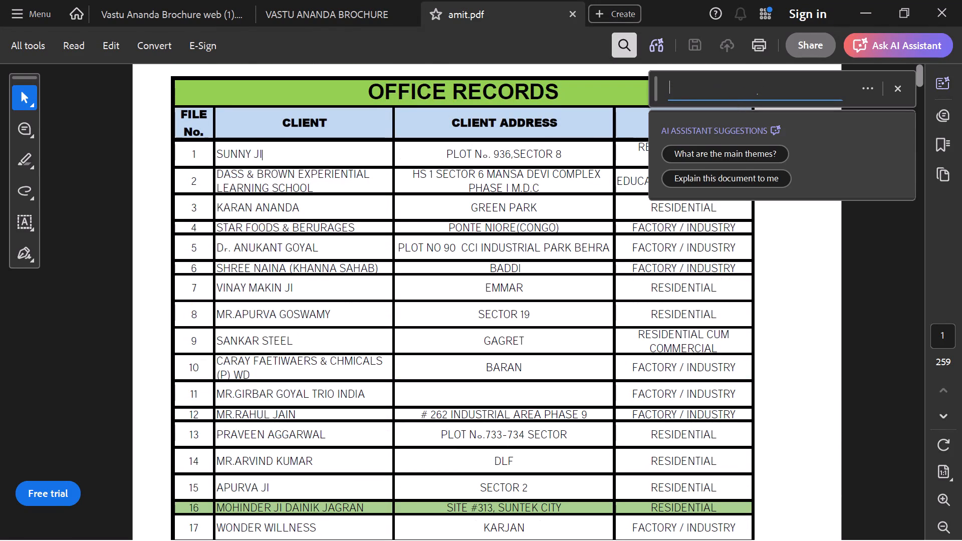
pyautogui.write('gym')
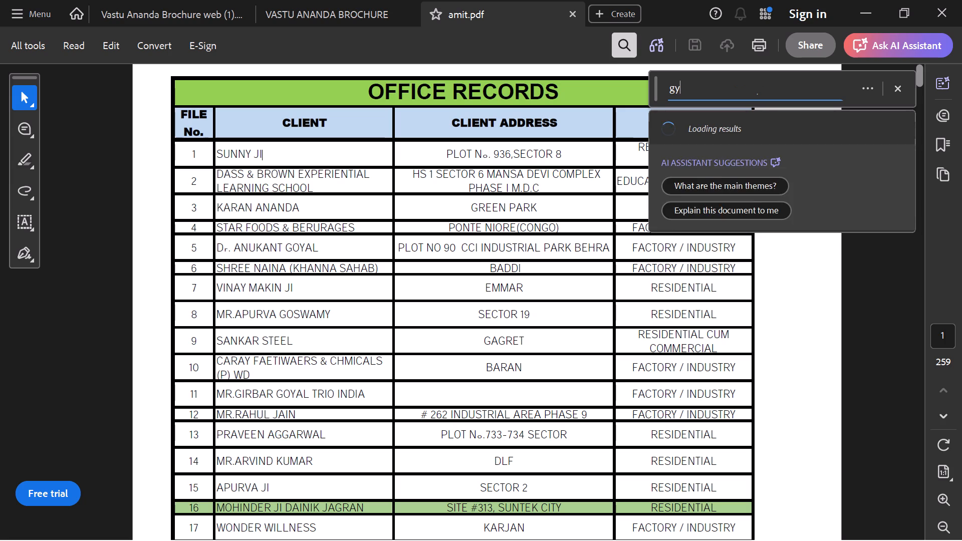
pyautogui.click(729, 148)
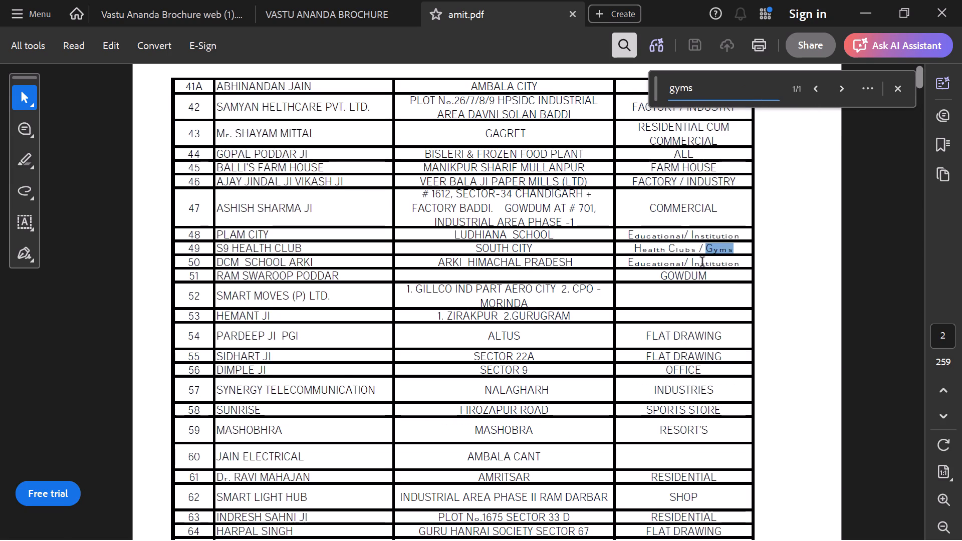
# Search the office records for "health" instead.
pyautogui.doubleClick(684, 89)
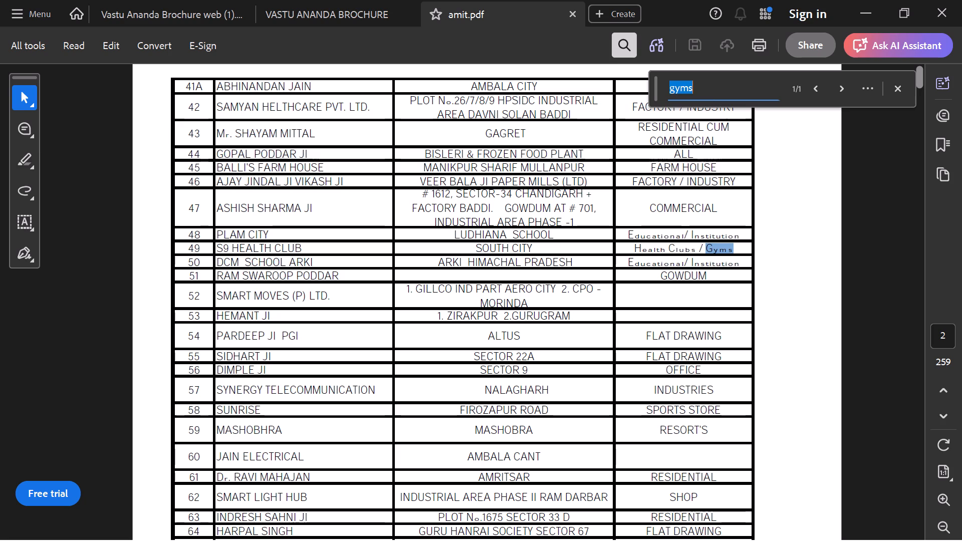
pyautogui.write('heal')
pyautogui.click(671, 152)
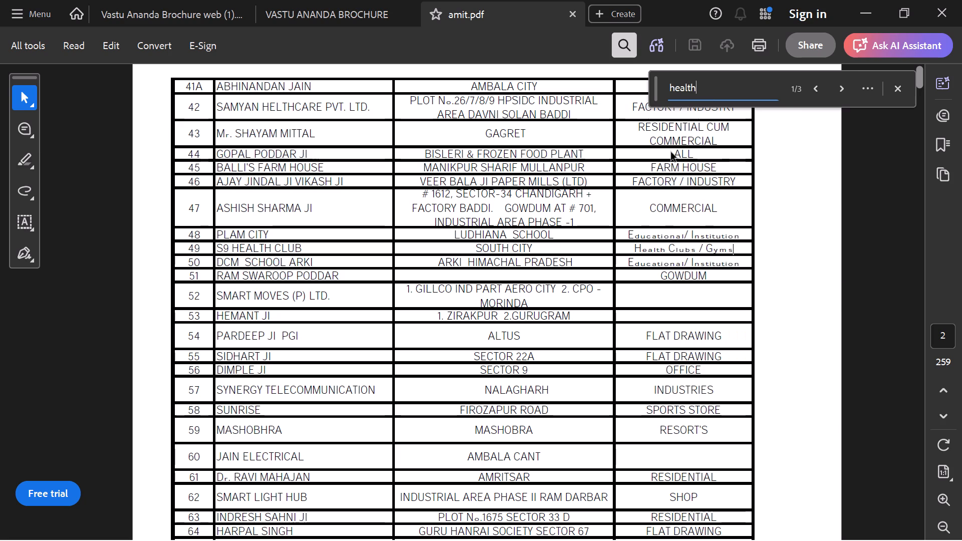
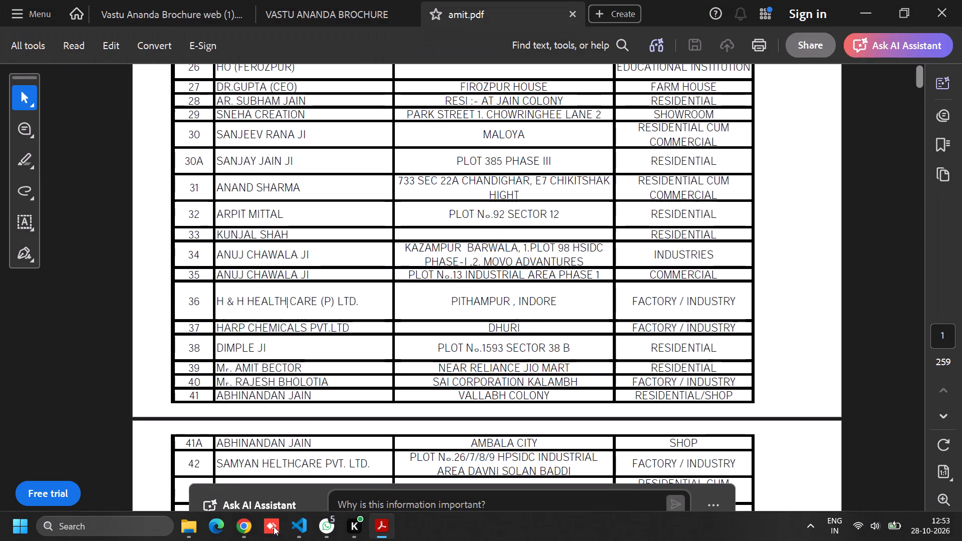
# Switch to Chrome and look back through the brochure up to page 1, plus the open Excel Pharma and Leap India research pages.
pyautogui.click(242, 532)
pyautogui.scroll(9, 473, 282)
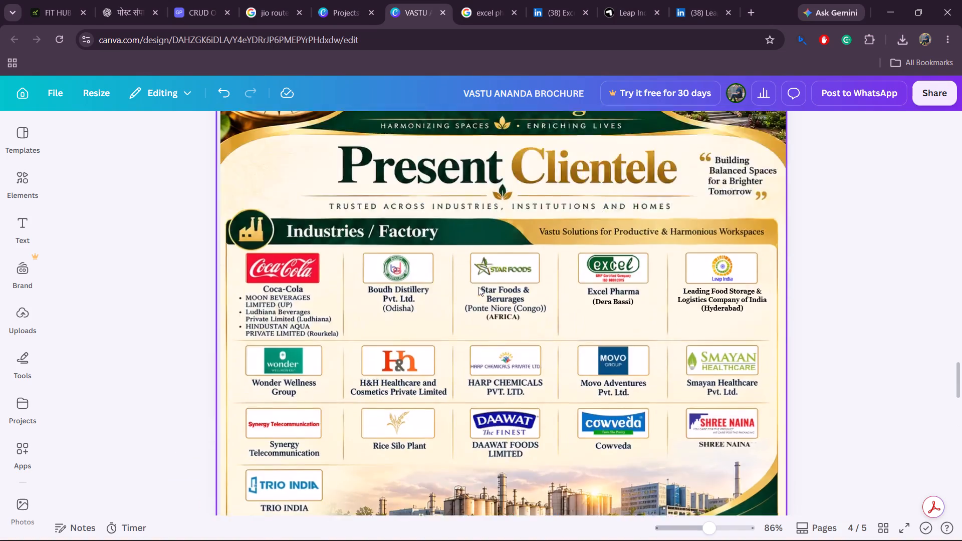
pyautogui.scroll(20, 478, 287)
pyautogui.scroll(15, 478, 287)
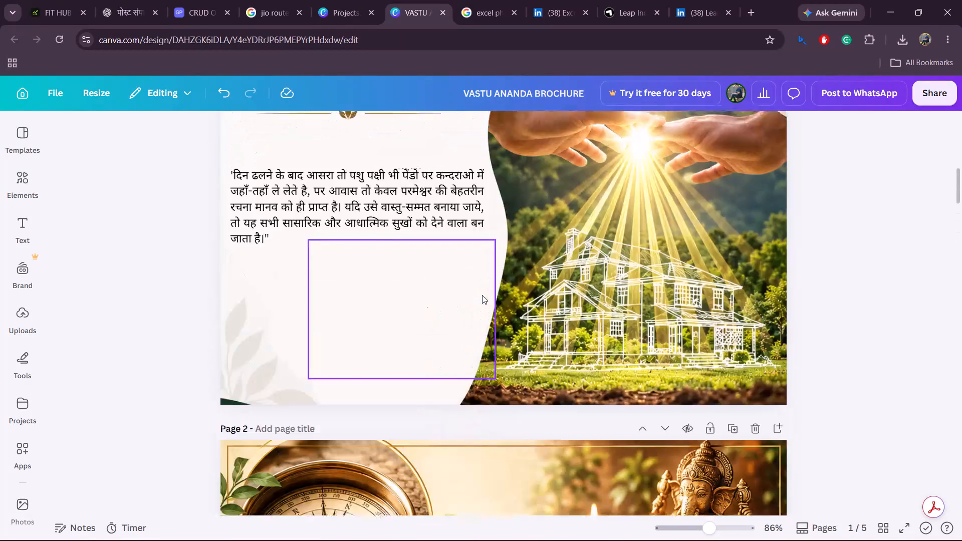
pyautogui.scroll(11, 482, 295)
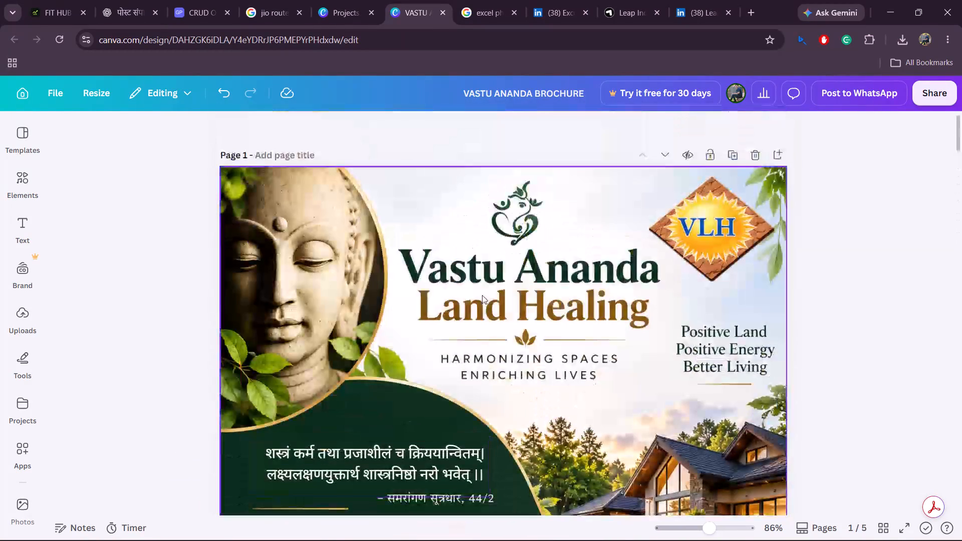
pyautogui.click(494, 4)
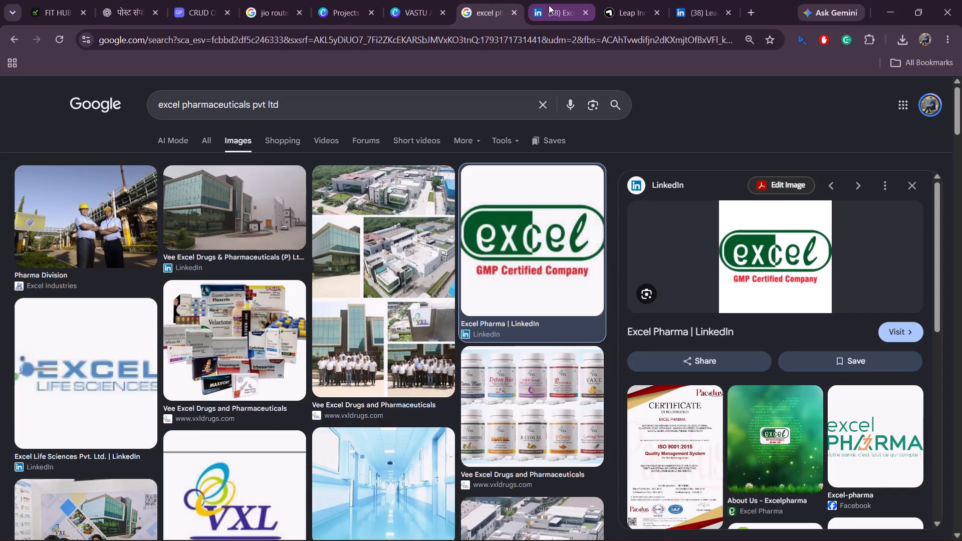
pyautogui.click(549, 5)
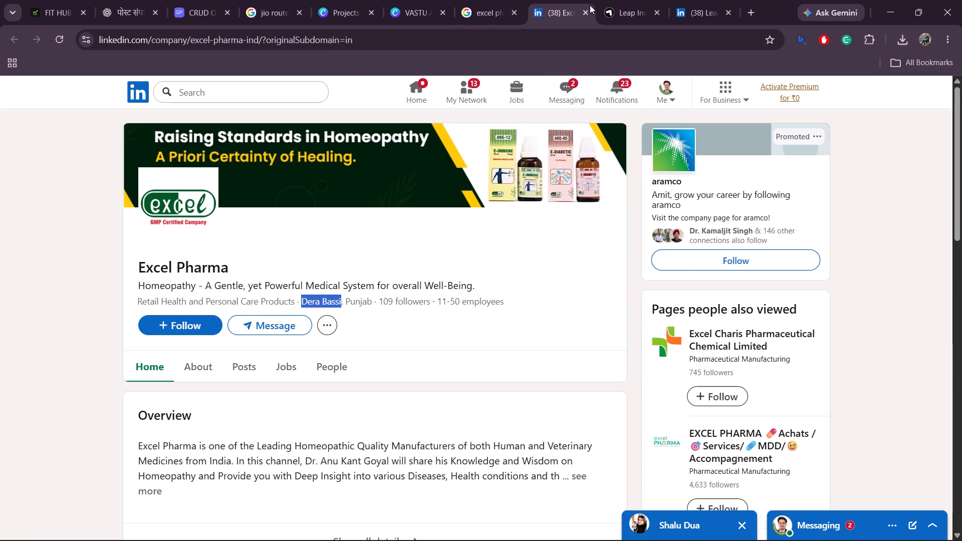
pyautogui.click(614, 5)
pyautogui.click(708, 6)
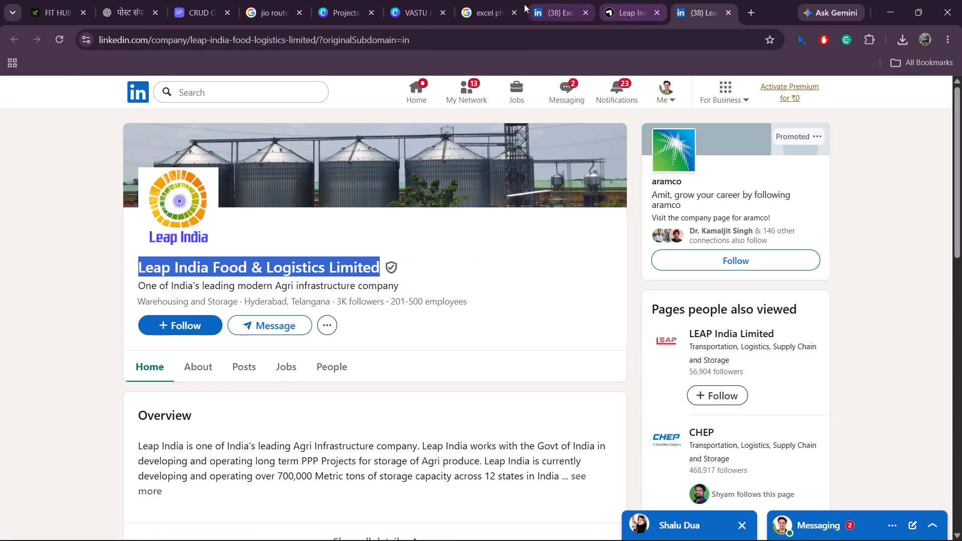
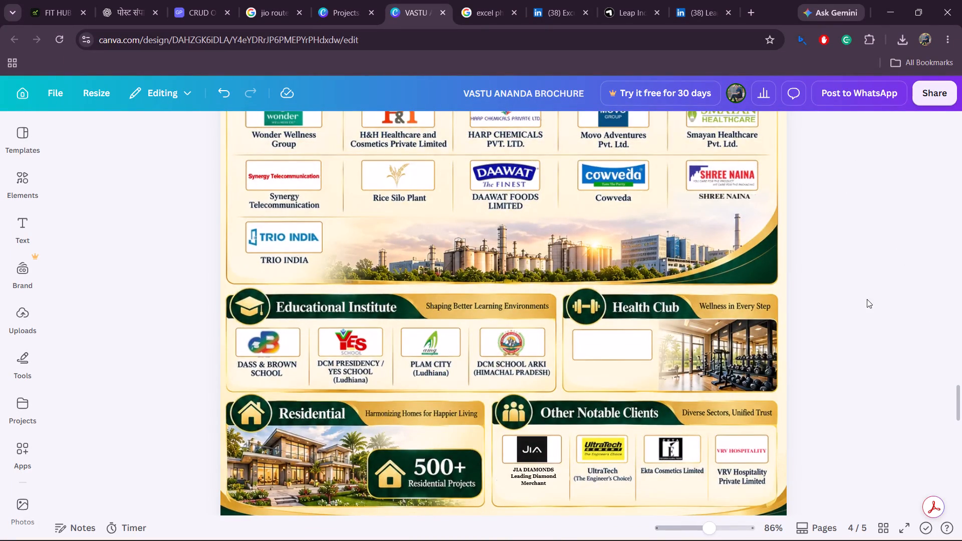
# Capture a screenshot of the Health Club section on page 4 of the brochure and copy it.
pyautogui.press('Print')
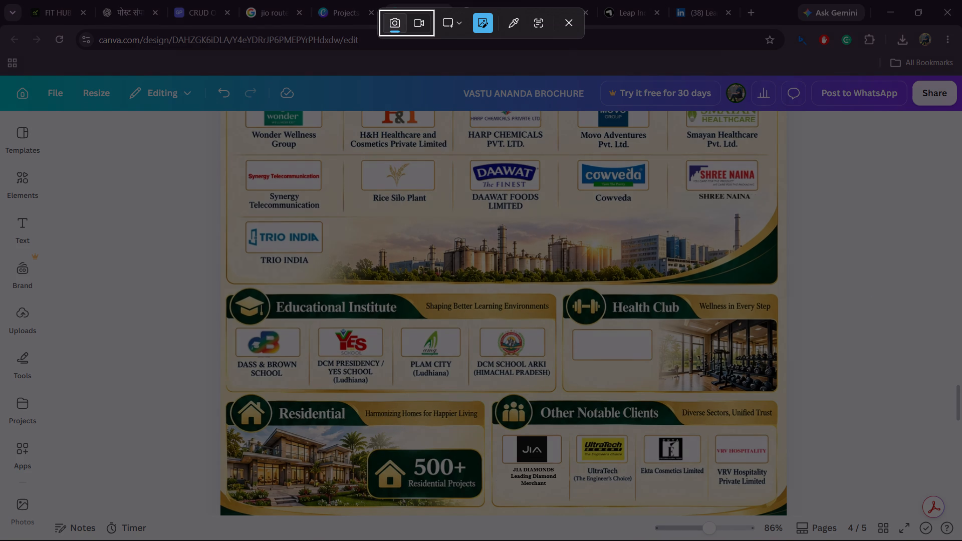
pyautogui.moveTo(557, 283); pyautogui.dragTo(785, 403)
pyautogui.hotkey('ctrl', 'c')
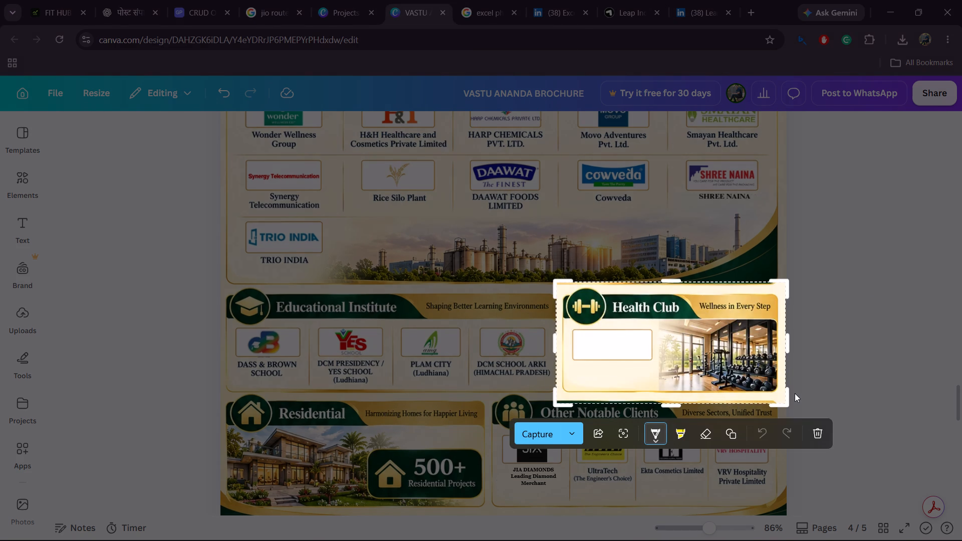